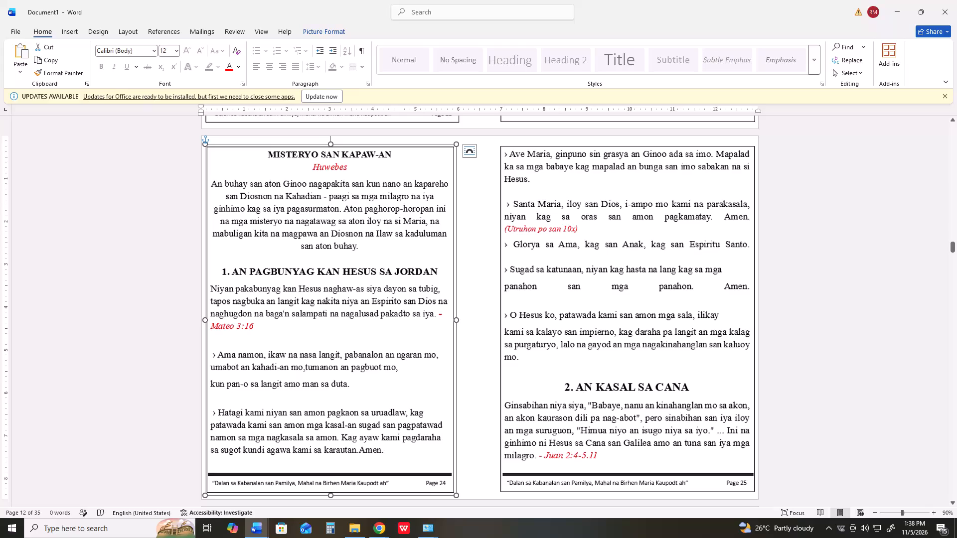
Widen the Page 24 image slightly along its right side.
click(457, 320)
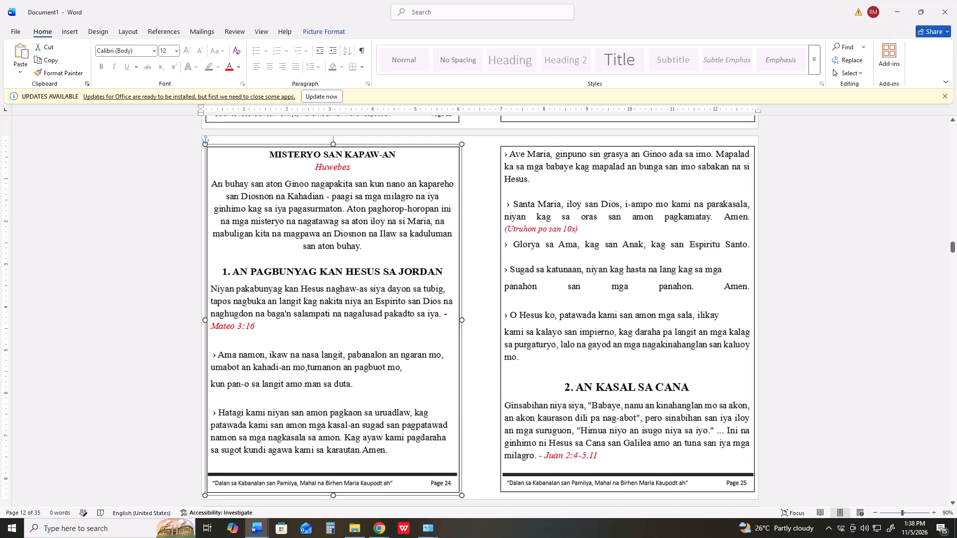
click(484, 356)
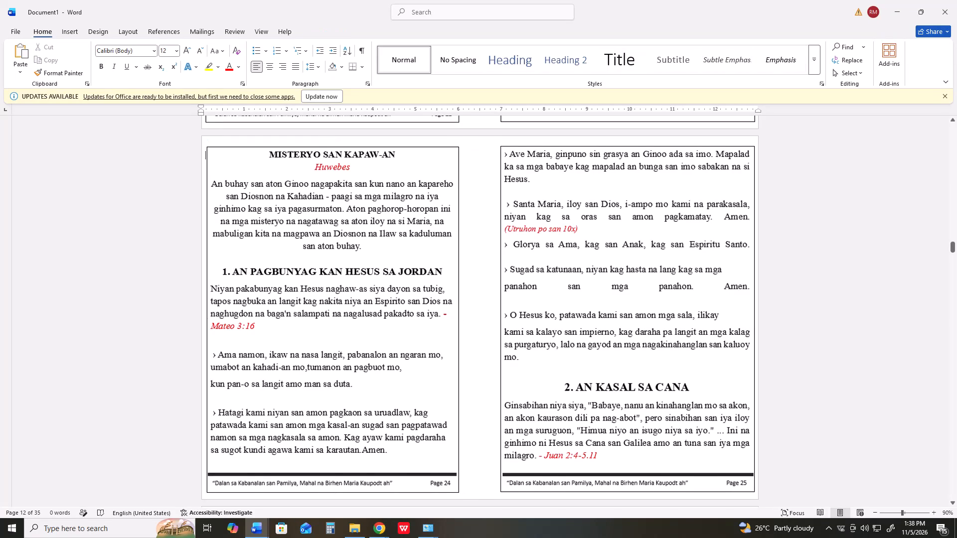
Nudge the Page 24 image up slightly to line it up with the Page 25 image.
scroll(484, 356, down, 3)
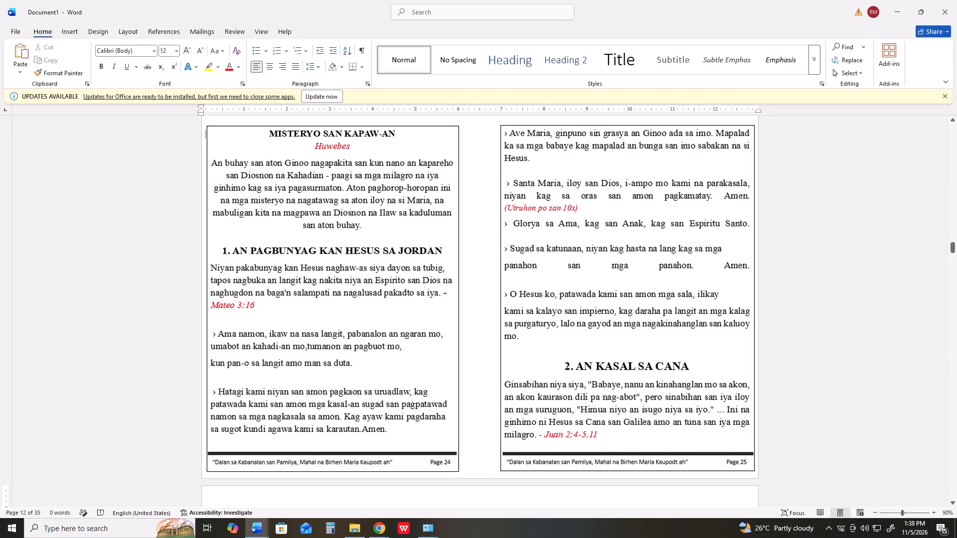
scroll(483, 356, down, 2)
scroll(483, 356, up, 1)
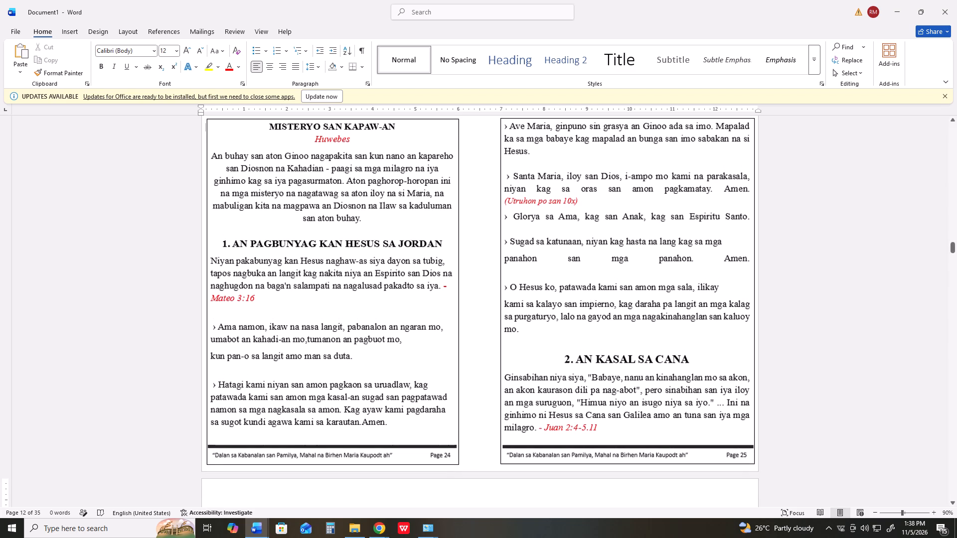
key(Down)
scroll(482, 356, down, 3)
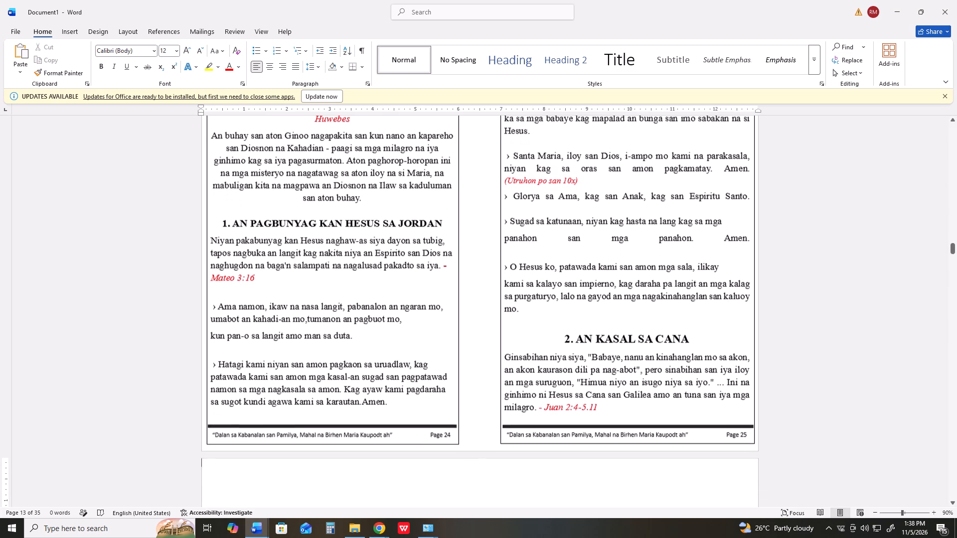
scroll(482, 354, down, 3)
click(430, 343)
scroll(474, 342, up, 5)
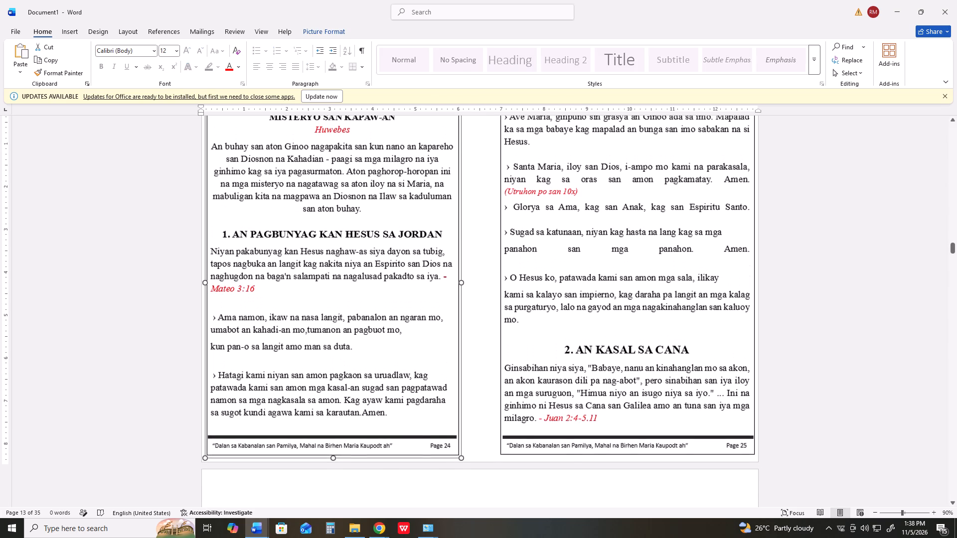
scroll(474, 342, up, 2)
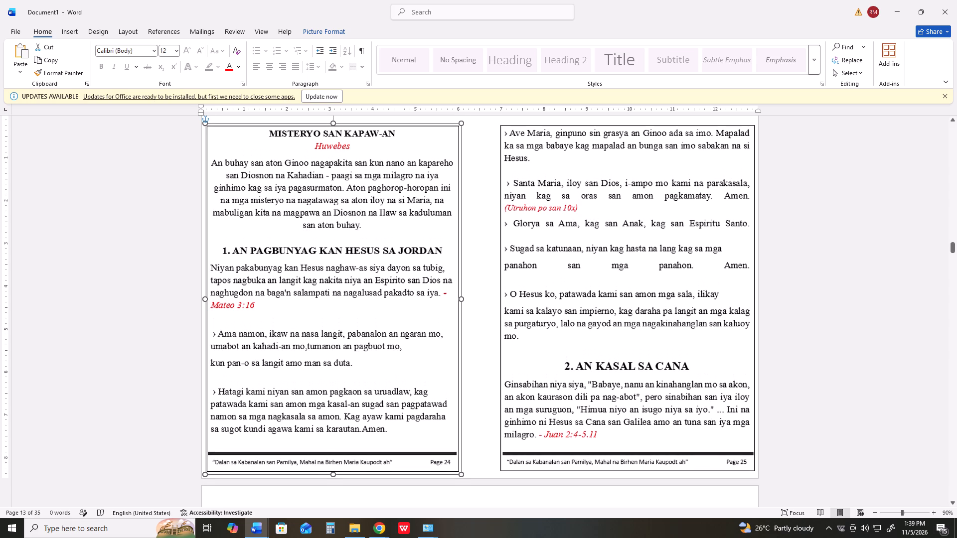
key(Up)
click(474, 342)
Check the alignment of the Page 24 and Page 25 images and the blank page that follows them.
scroll(484, 355, down, 1)
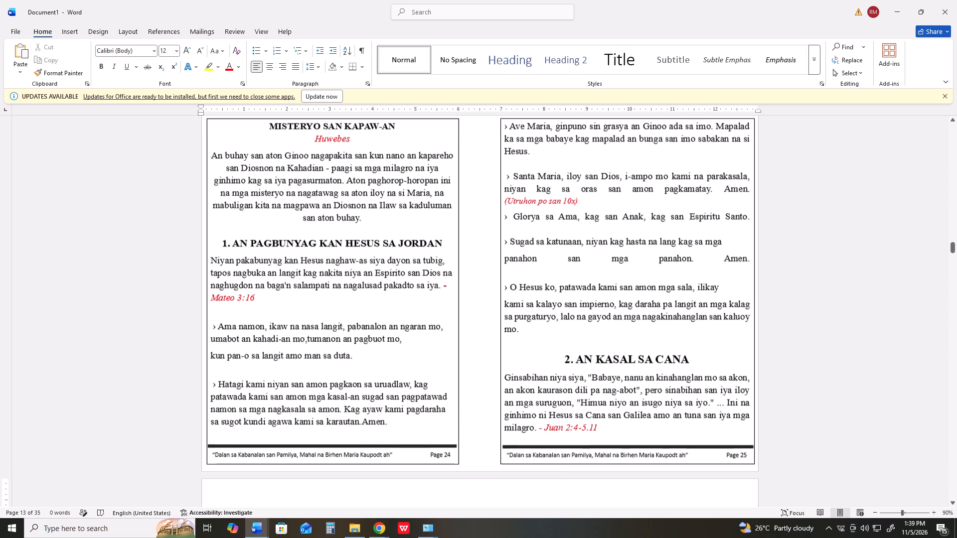
scroll(484, 355, down, 3)
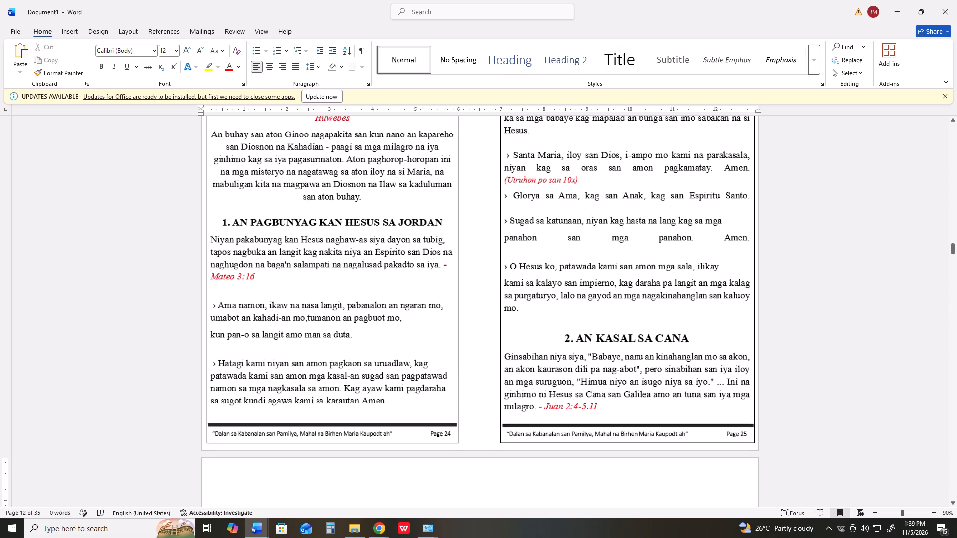
scroll(484, 355, down, 19)
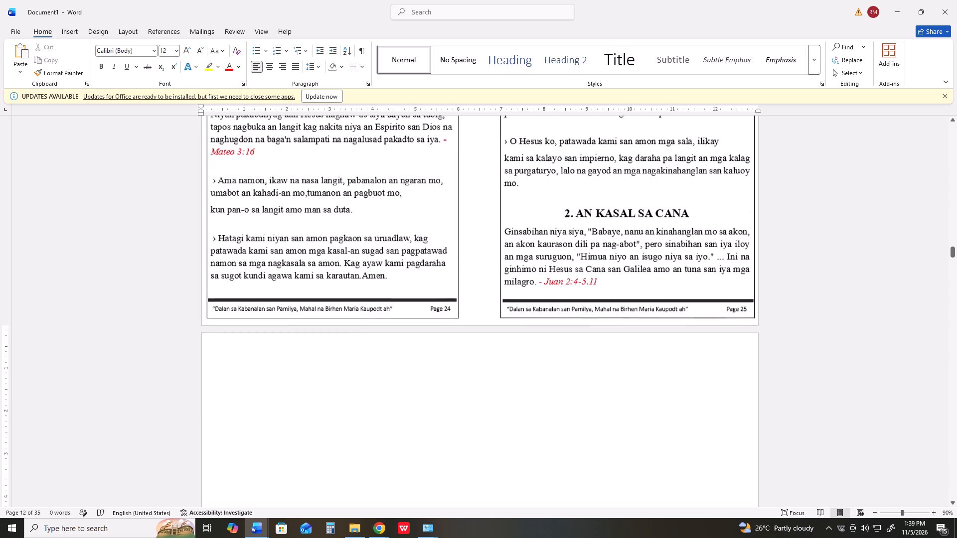
click(484, 355)
scroll(483, 355, down, 13)
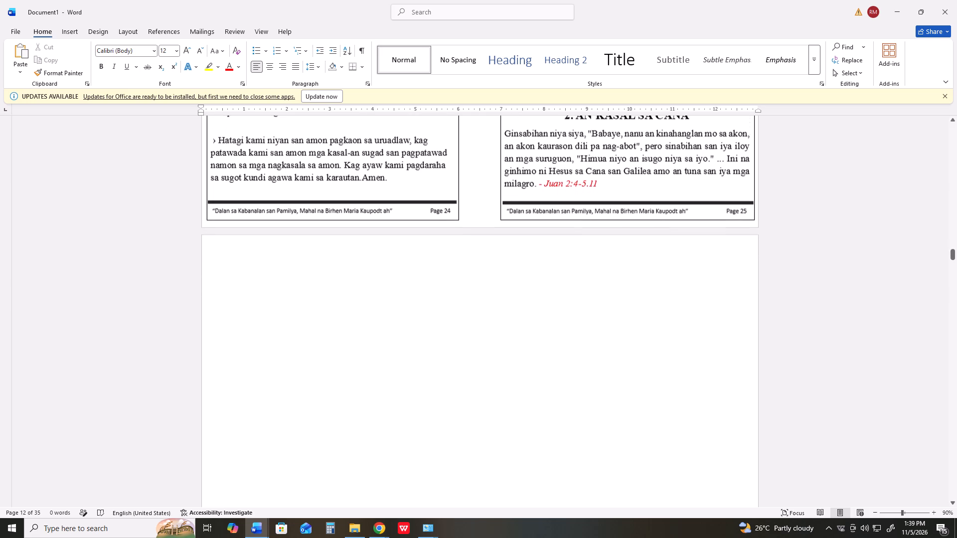
scroll(299, 218, up, 8)
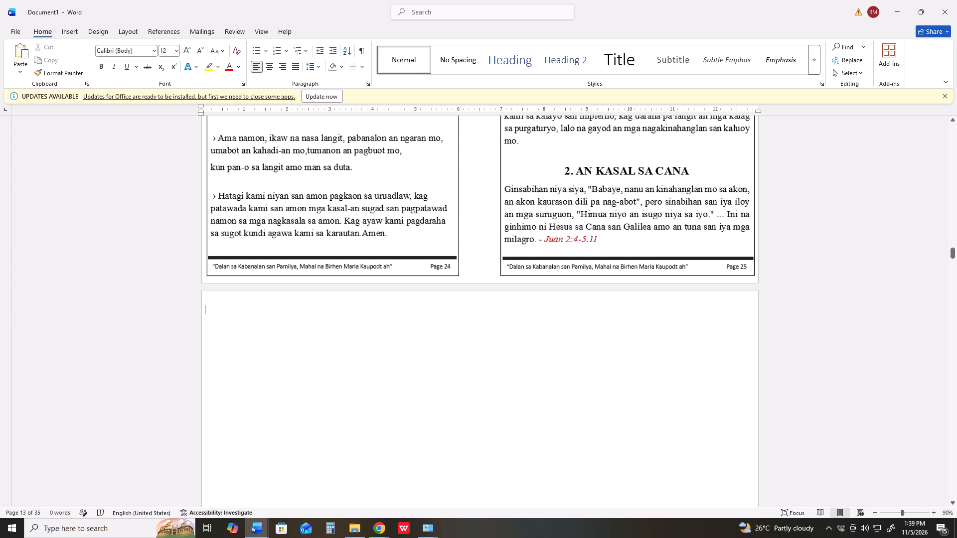
Create a new blank document.
click(8, 32)
click(144, 100)
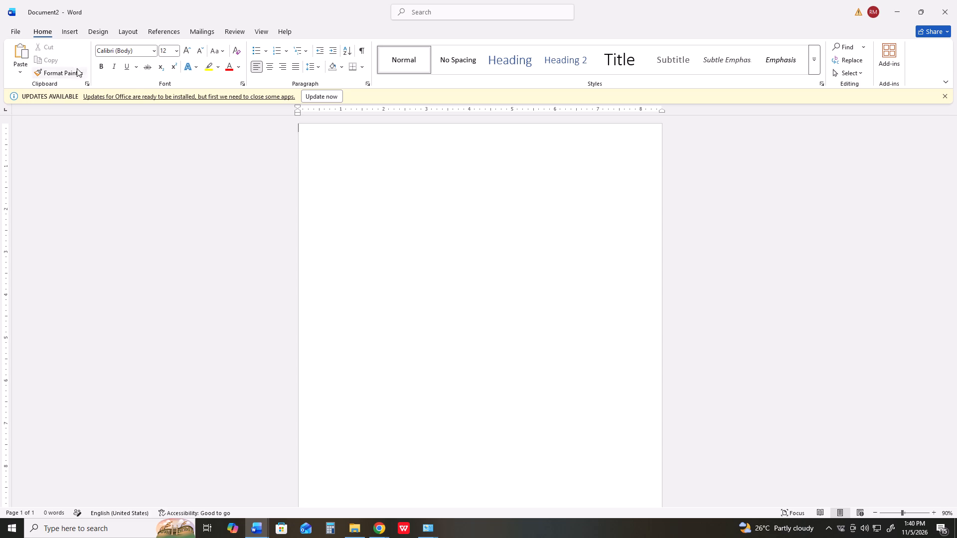
Switch to the Chrome window showing Facebook and mute the test broadcast video playing in the feed.
click(386, 531)
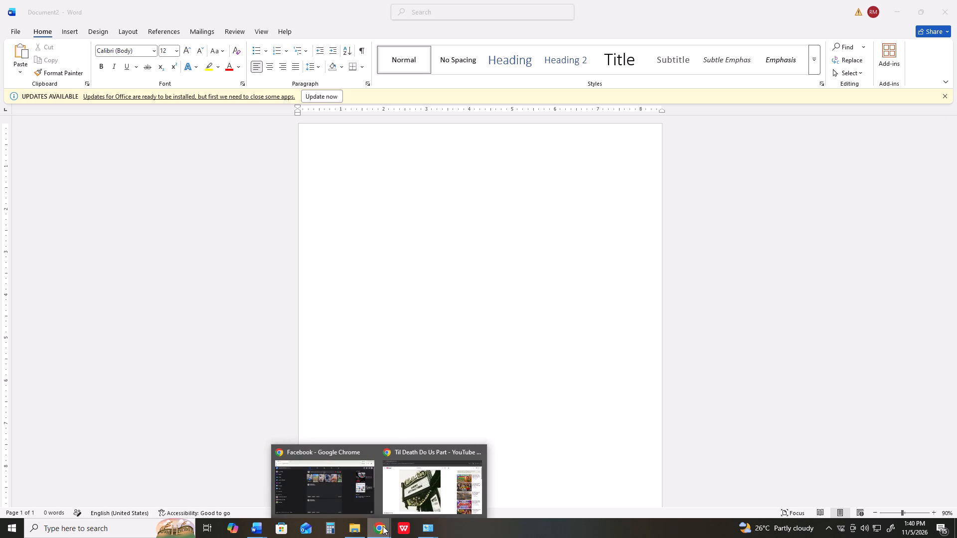
click(397, 495)
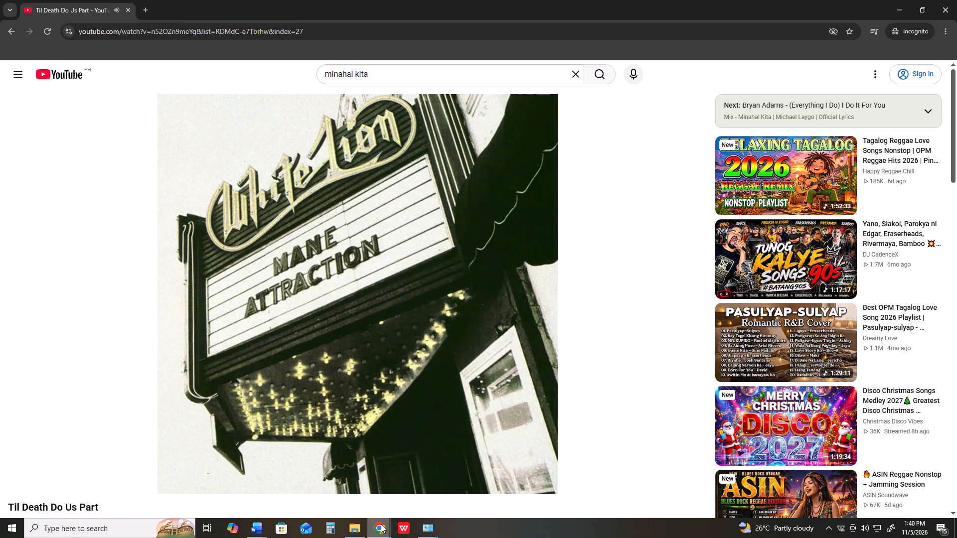
click(343, 507)
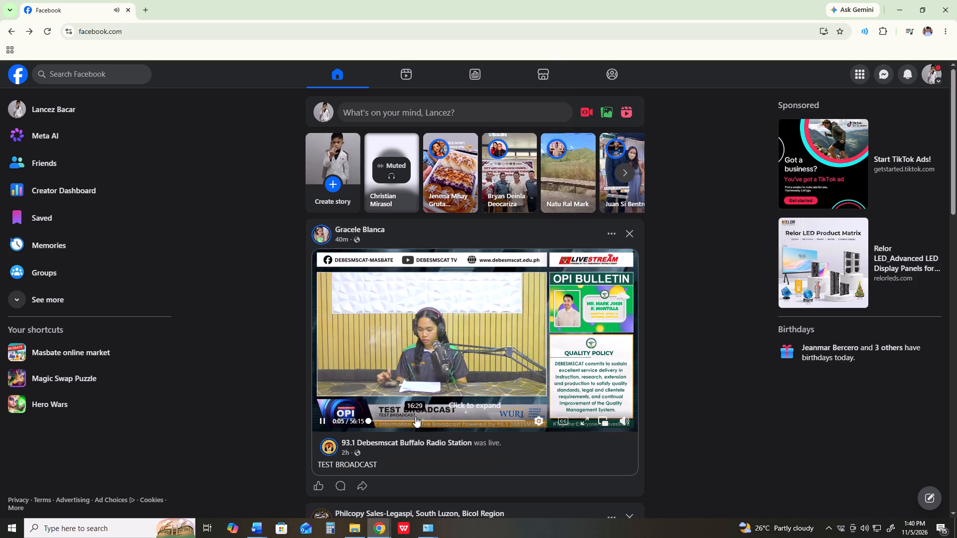
click(626, 419)
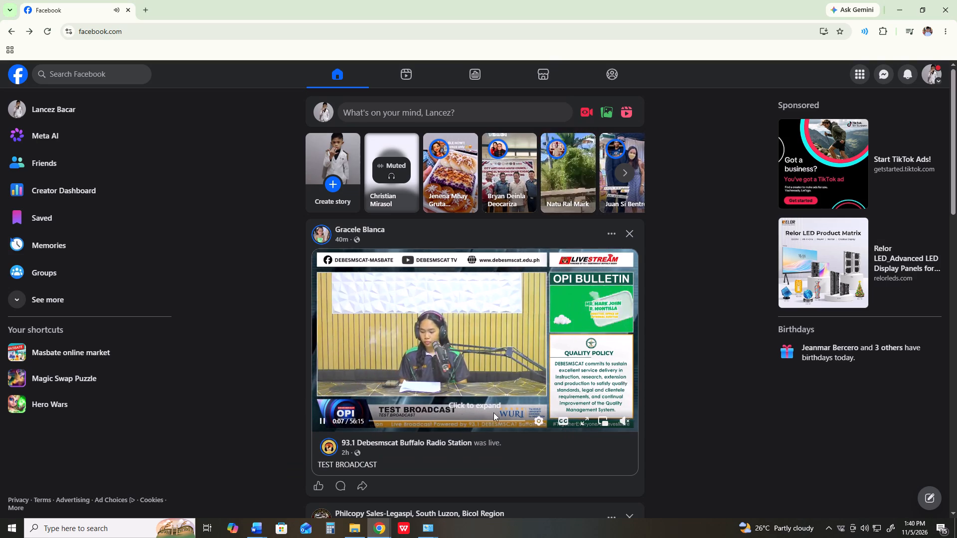
Search Google for "kagawaran ng edukasyon logo" in a new tab of the Incognito Chrome window.
key(alt+Tab)
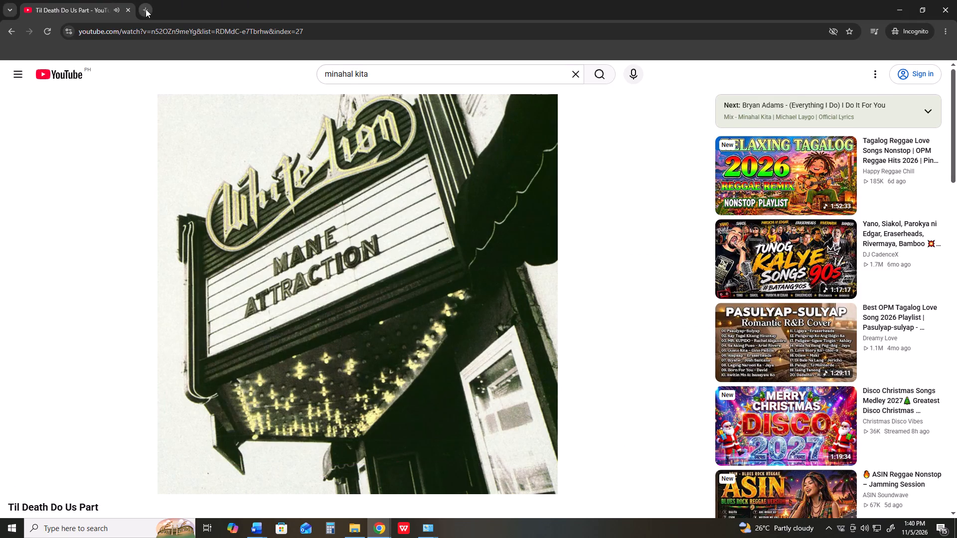
click(146, 9)
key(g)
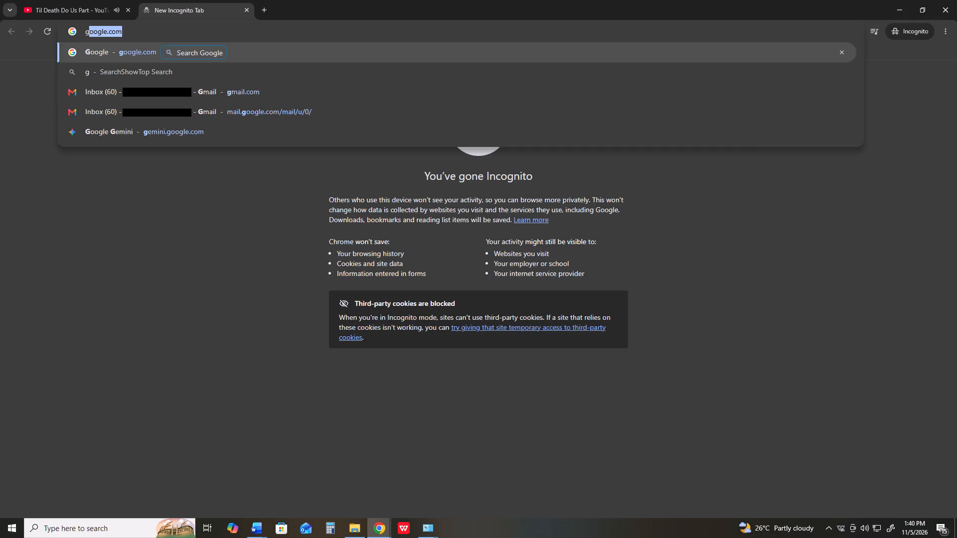
key(Return)
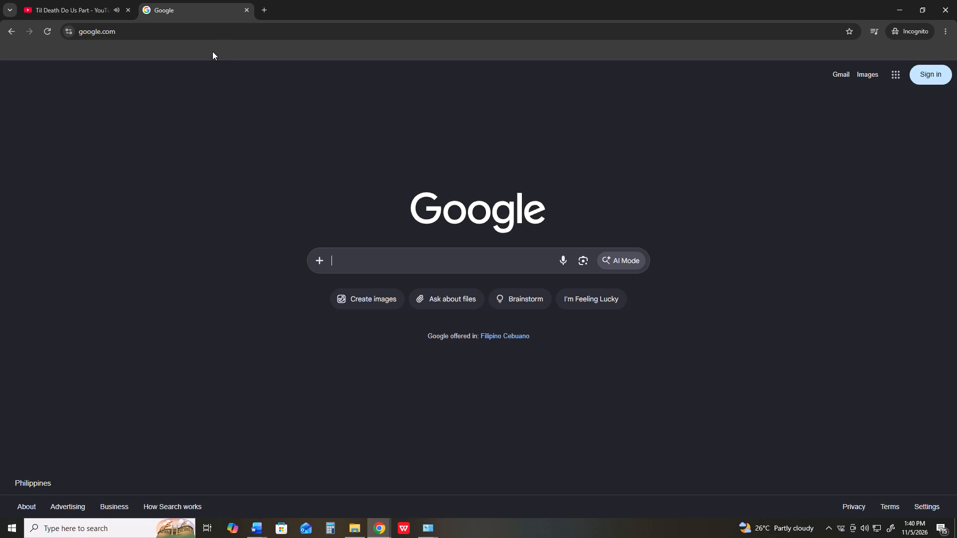
click(411, 259)
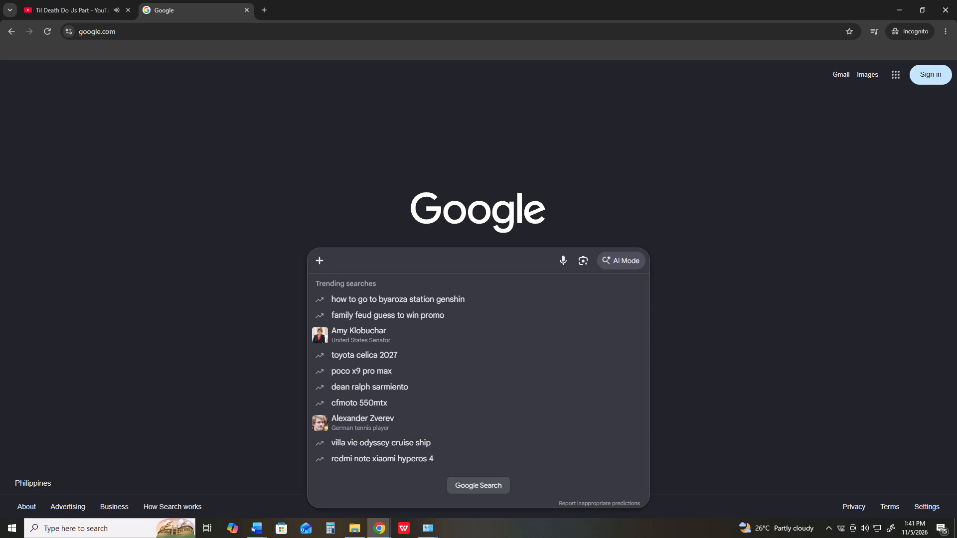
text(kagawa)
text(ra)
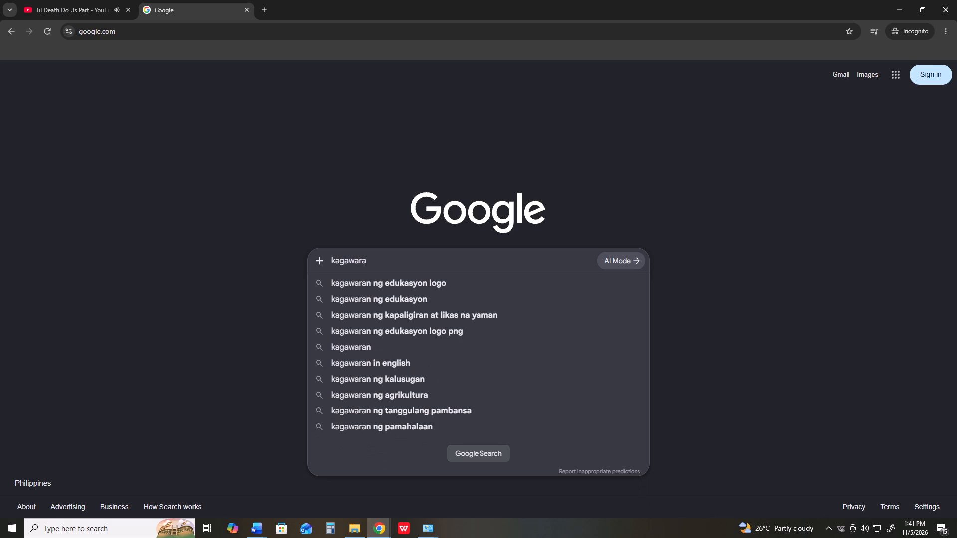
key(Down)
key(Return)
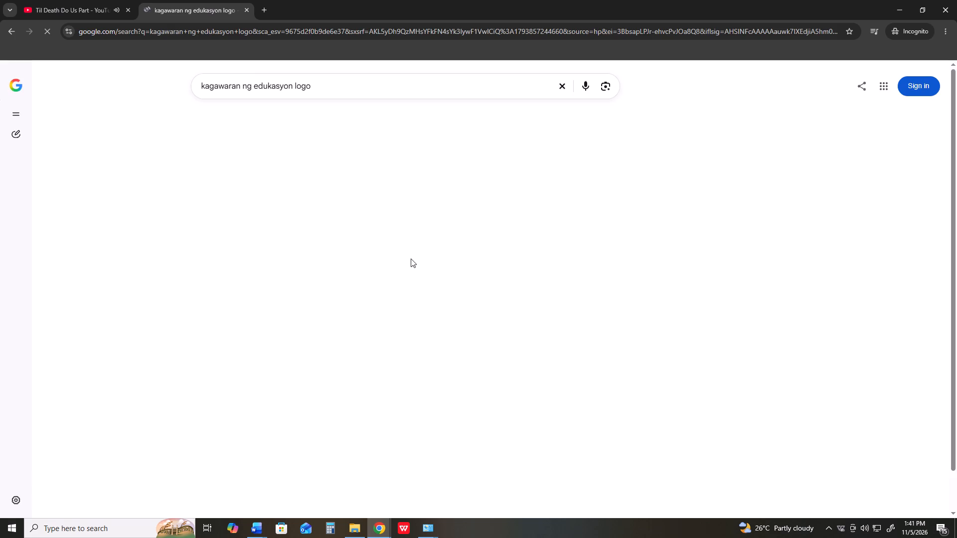
Save the Wikimedia Commons Department of Education seal to Downloads as Seal_of_the_Department_of_Education_of_the_Philippines.png.
click(265, 219)
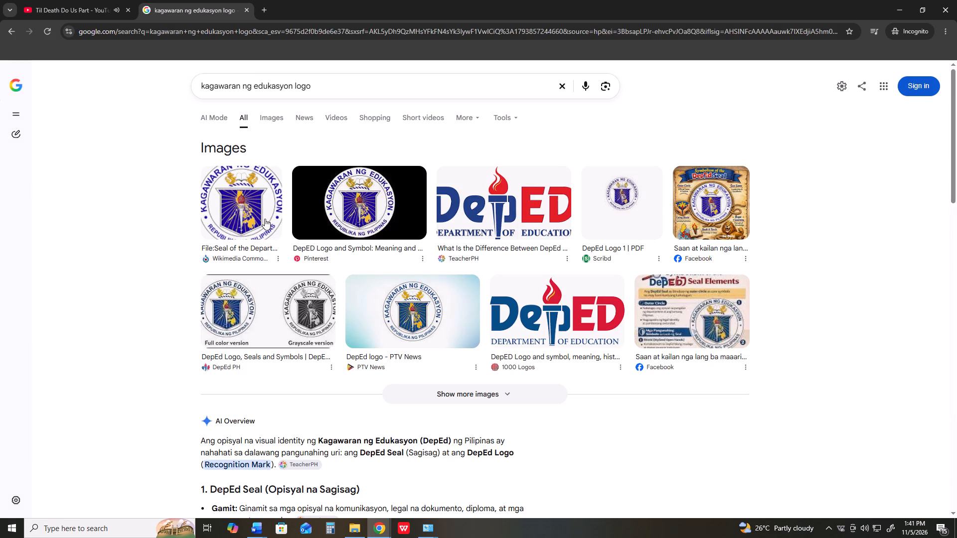
right_click(696, 255)
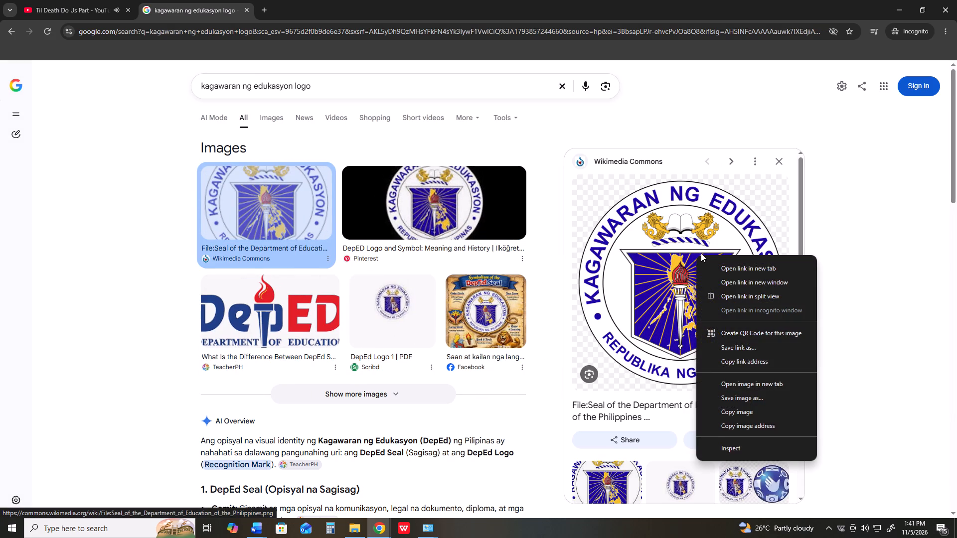
click(747, 401)
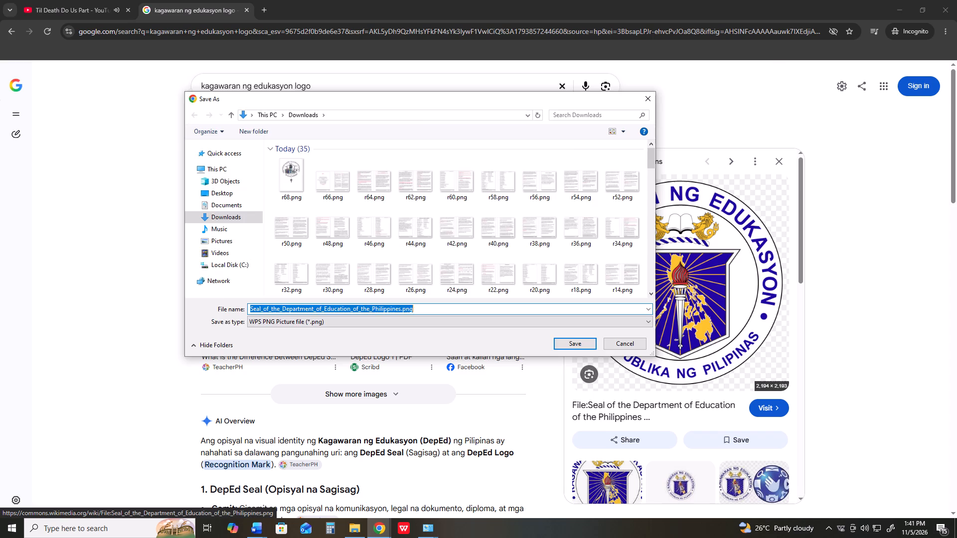
key(Return)
Switch back to Document2 in Word and insert the picture Seal_of_the_Department_of_Education_of_the_Philippines.png from Downloads.
key(alt+Tab)
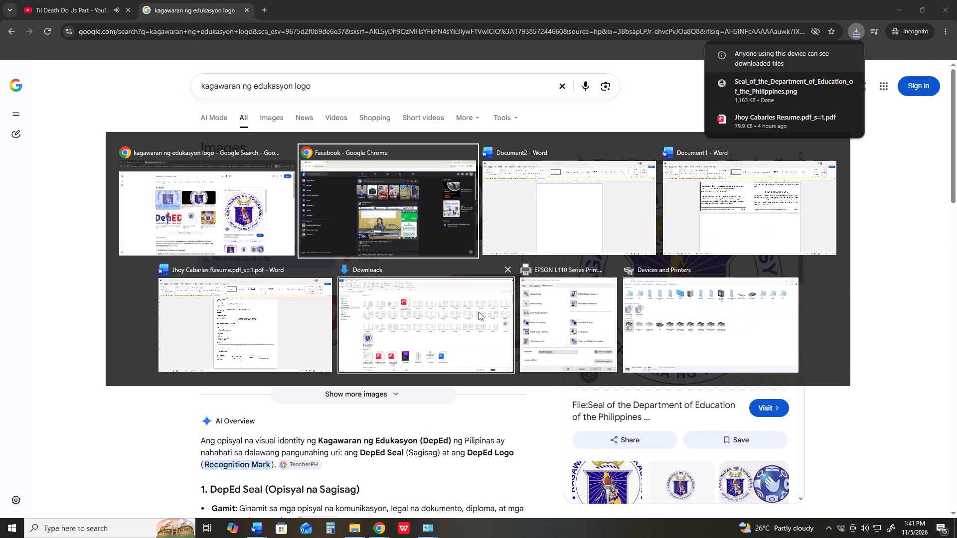
key(alt+Tab)
click(379, 281)
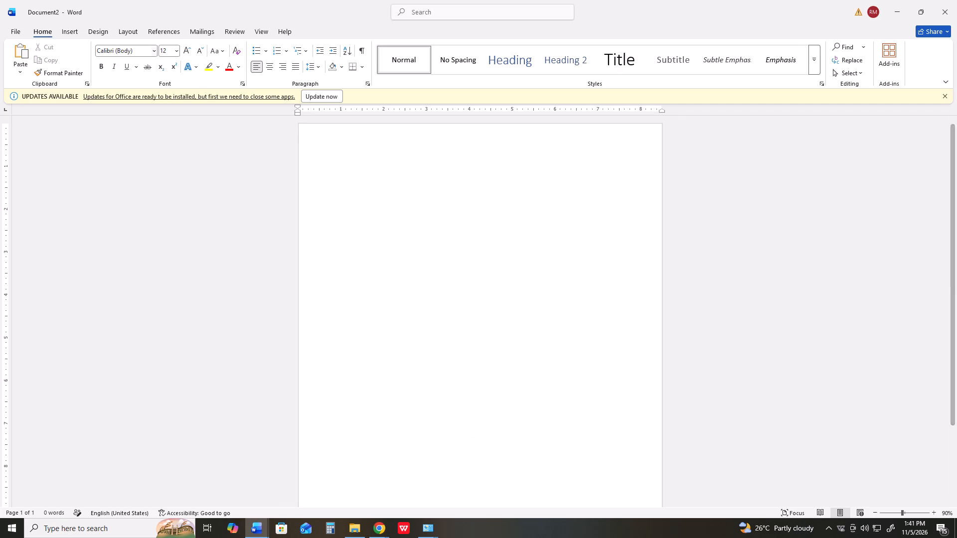
click(65, 33)
click(127, 59)
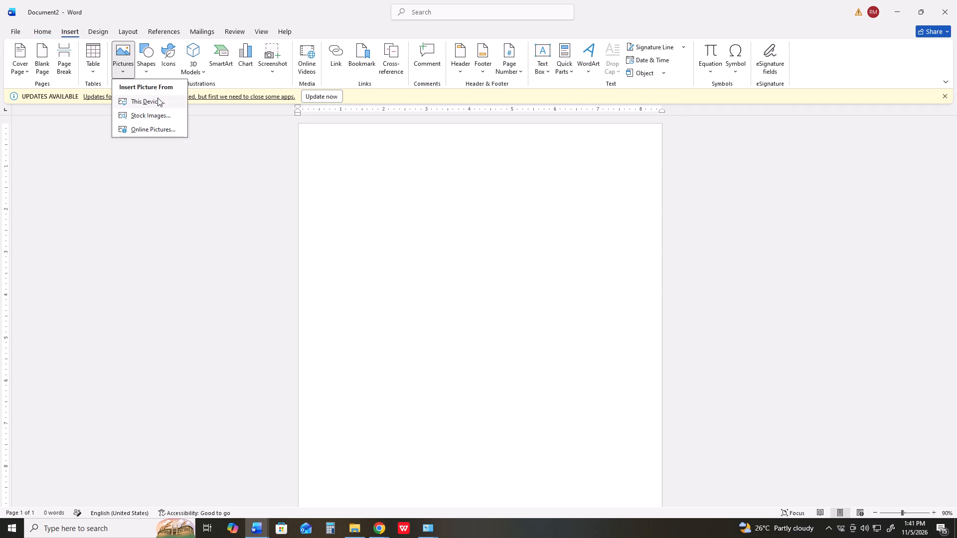
click(158, 98)
double_click(345, 210)
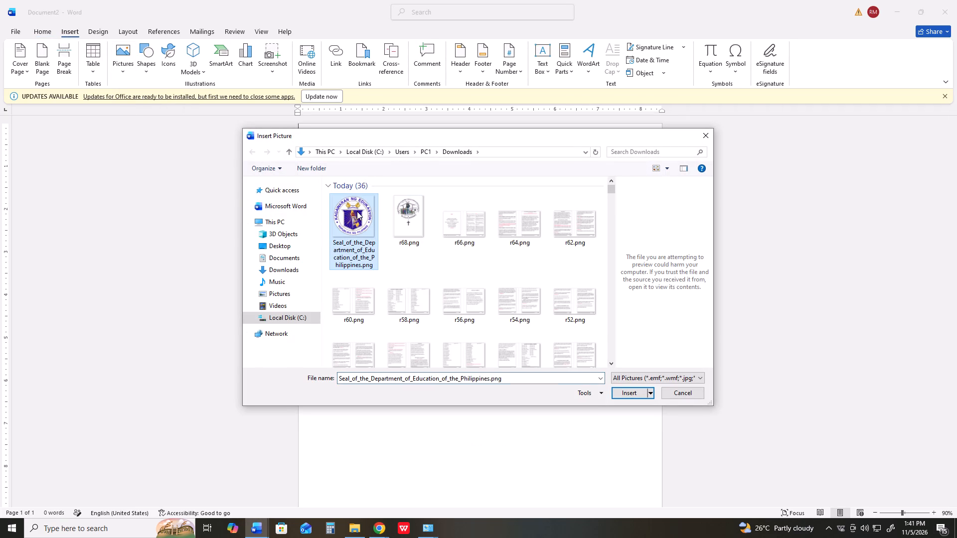
key(Return)
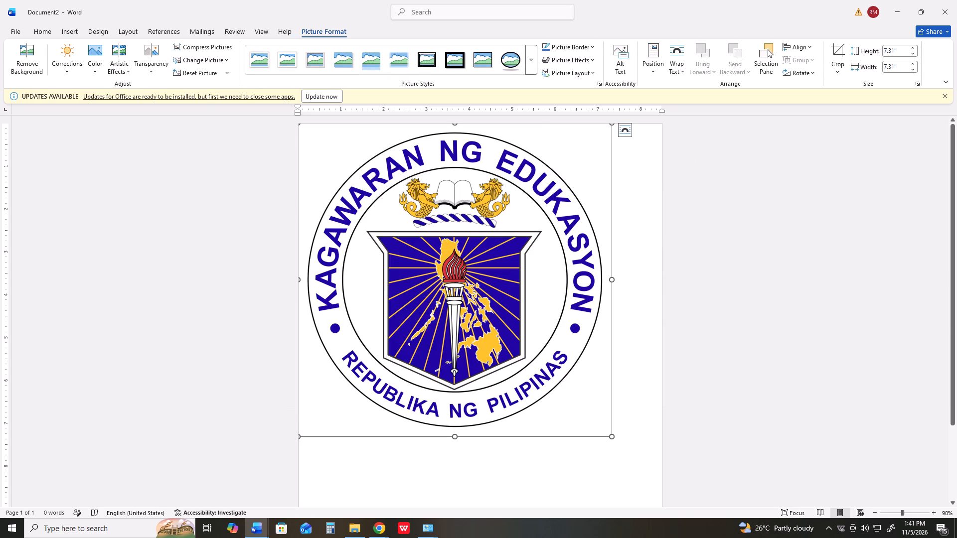
Set the seal picture's text wrapping to In Front of Text.
scroll(441, 280, up, 2)
click(626, 134)
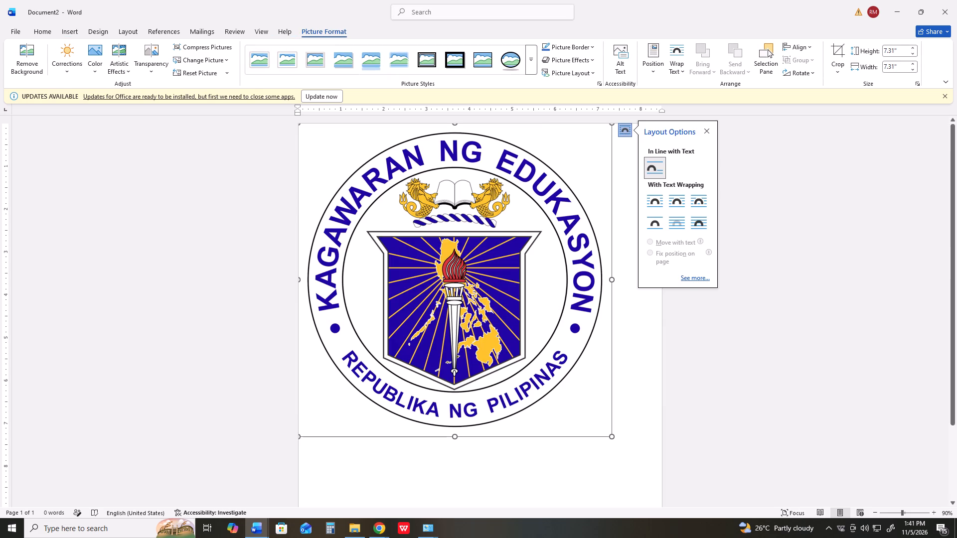
click(708, 223)
Shrink the seal to about 1.3" by 1.3" and place it near the top centre of the page.
drag(558, 273, 577, 284)
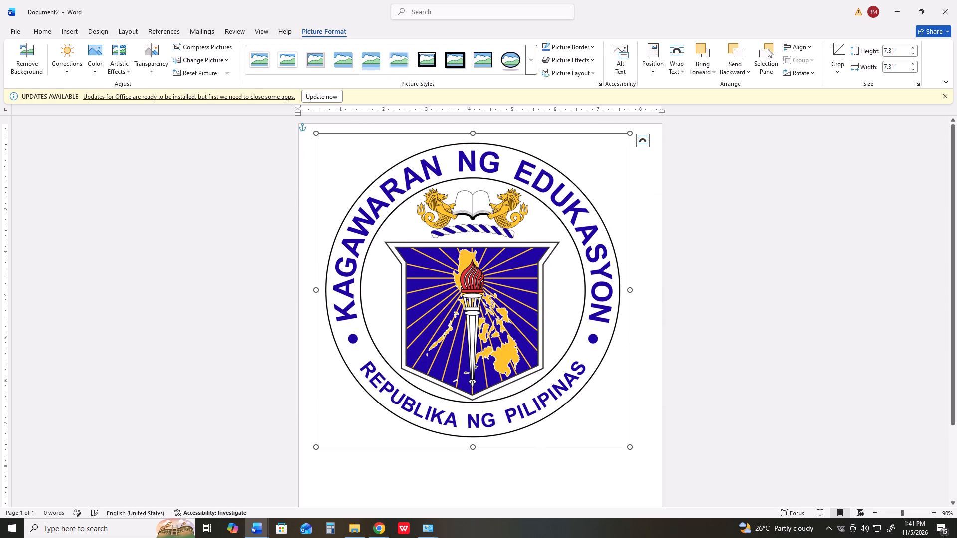
drag(629, 134, 529, 259)
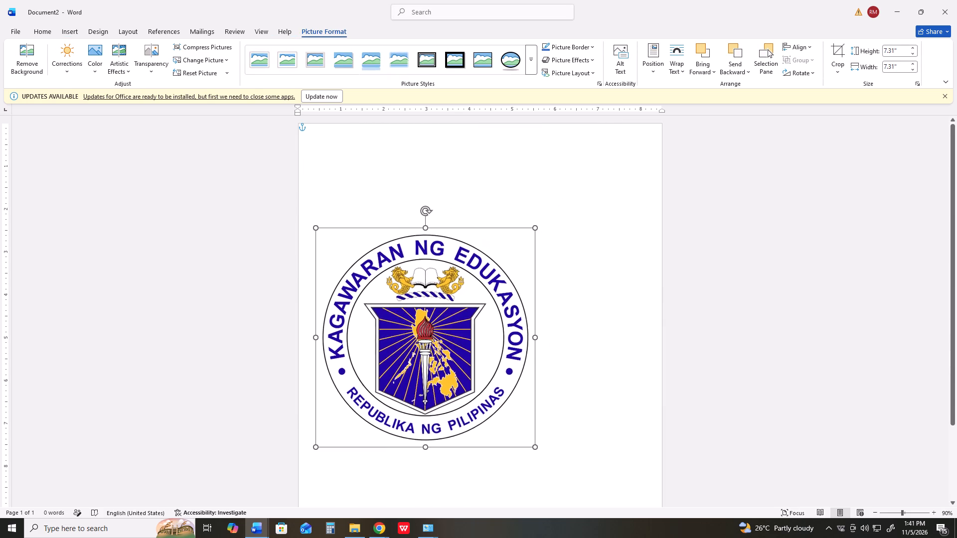
drag(529, 259, 518, 271)
drag(436, 291, 489, 191)
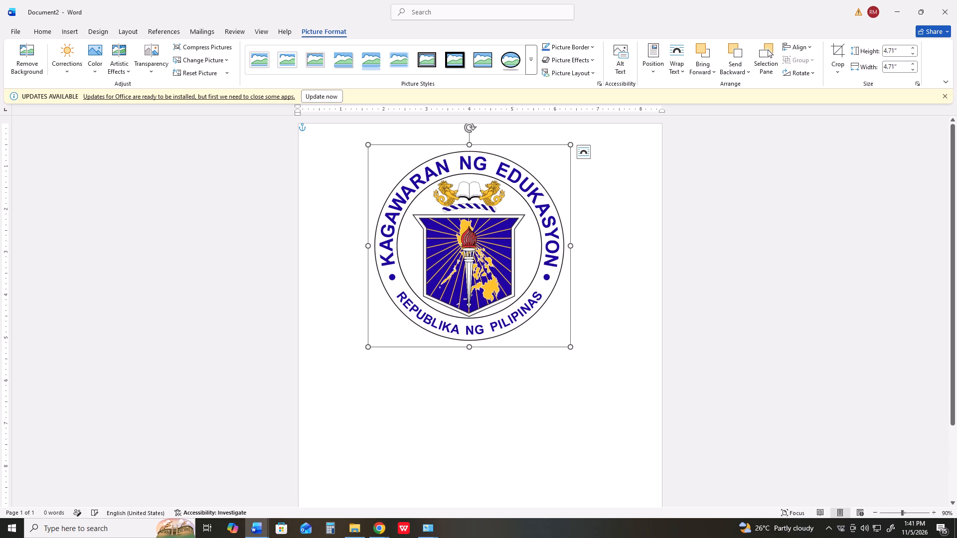
drag(570, 143, 532, 182)
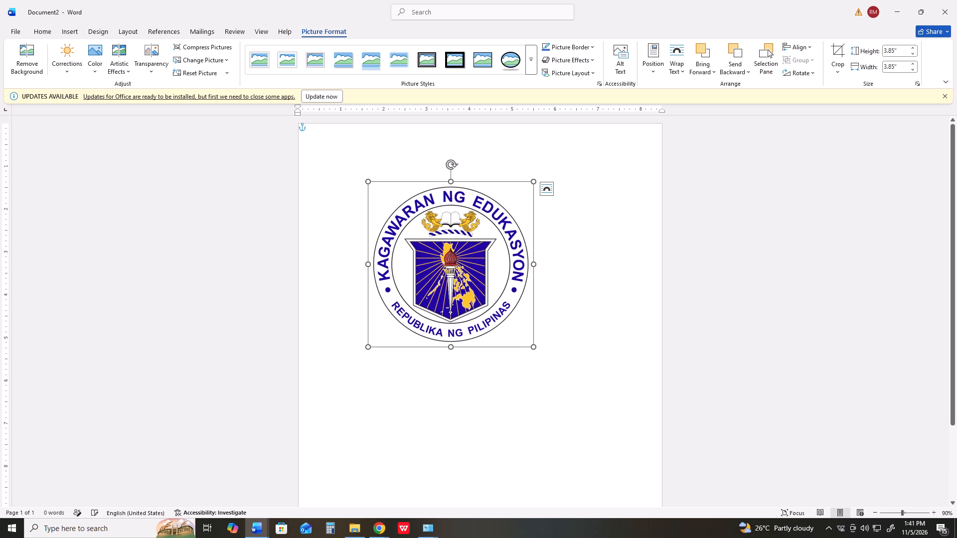
drag(466, 264, 489, 215)
drag(555, 134, 541, 155)
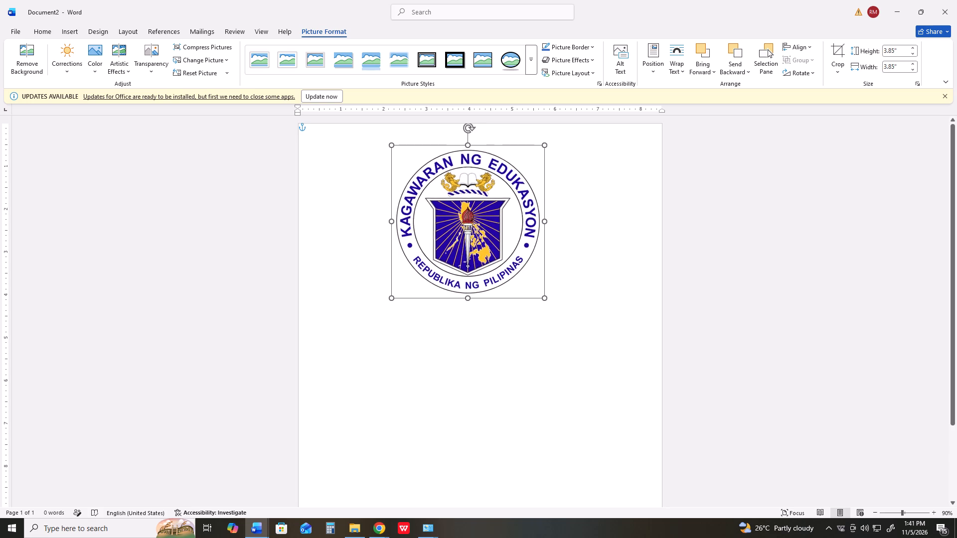
drag(541, 155, 459, 275)
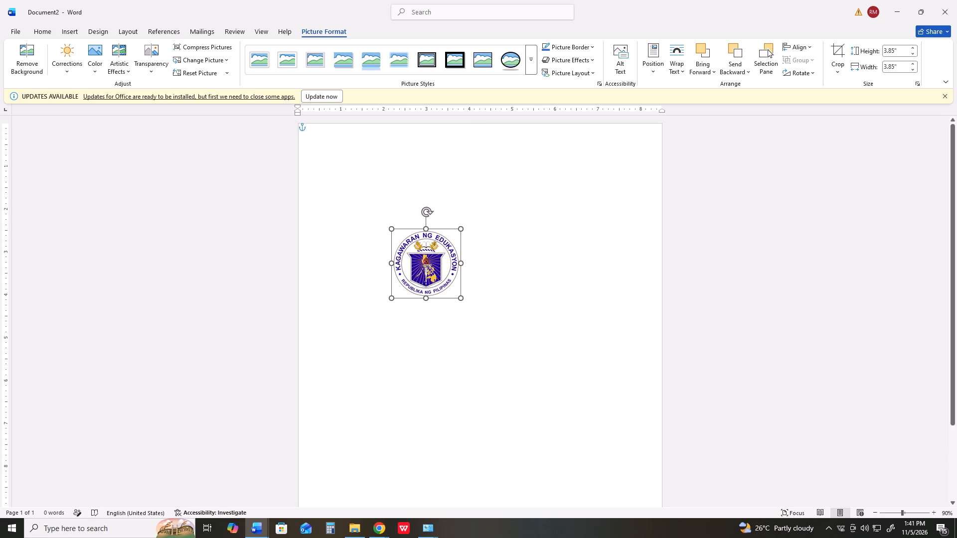
drag(459, 275, 439, 279)
drag(429, 263, 489, 195)
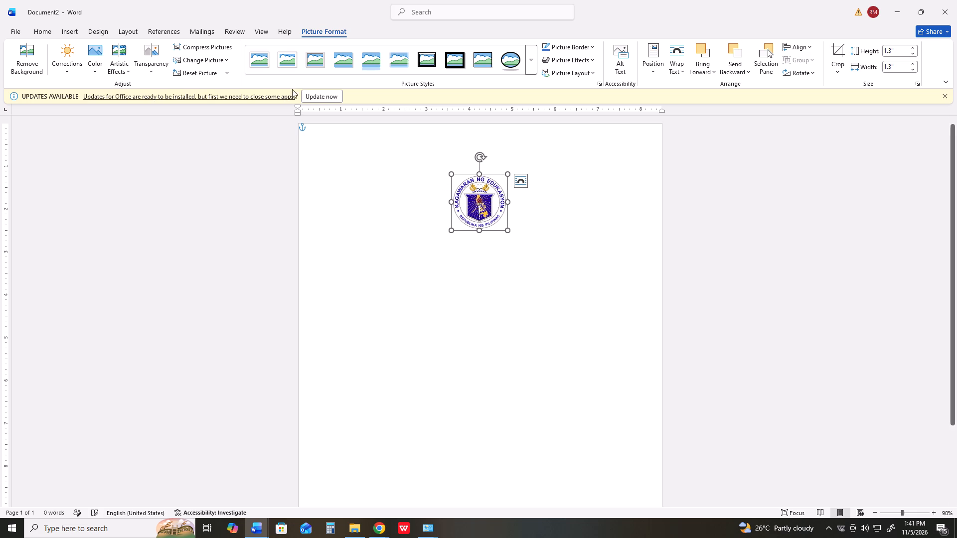
Set the new document's paper size to A4.
click(120, 33)
click(80, 62)
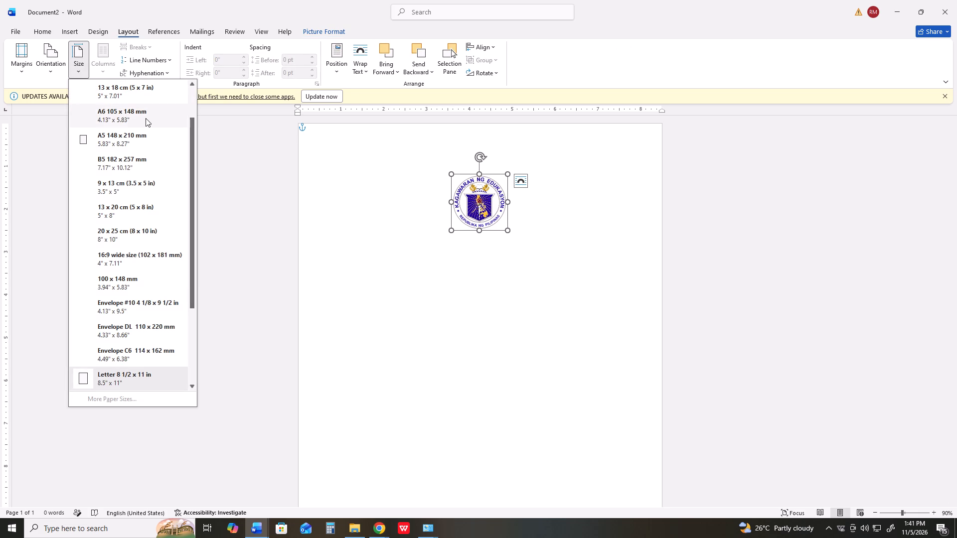
scroll(158, 128, up, 4)
click(123, 92)
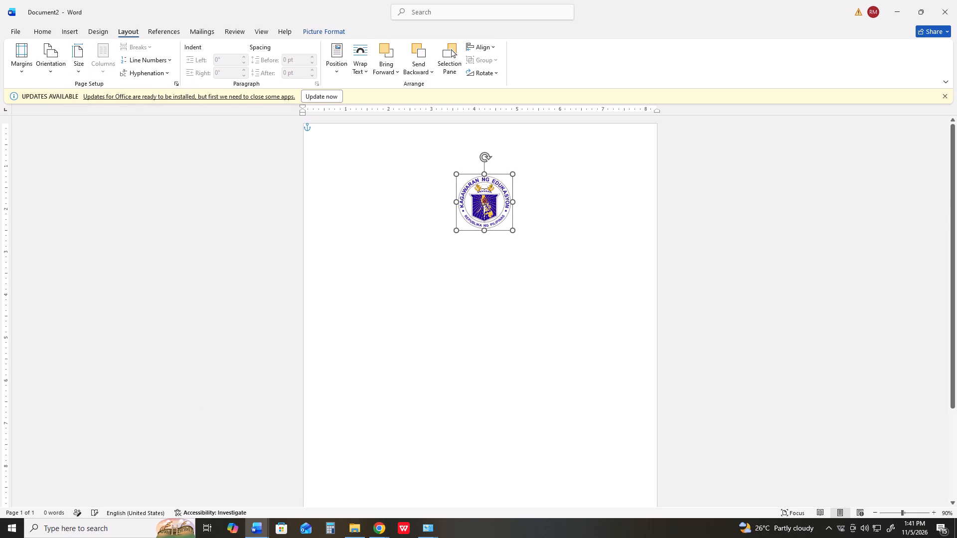
Shrink the seal to about 0.7" by 0.7" and place it centred near the top edge of the page.
drag(489, 205, 480, 190)
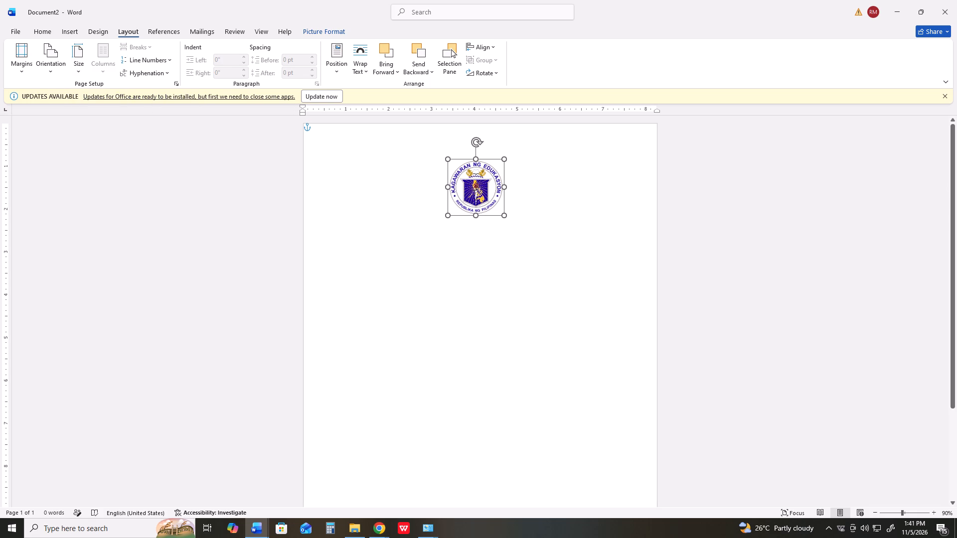
drag(480, 190, 480, 182)
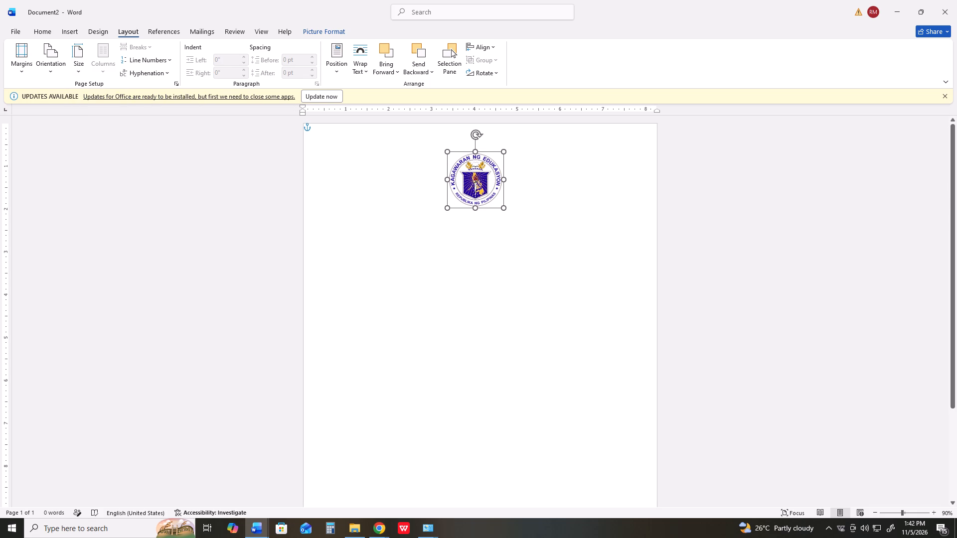
drag(504, 154, 487, 179)
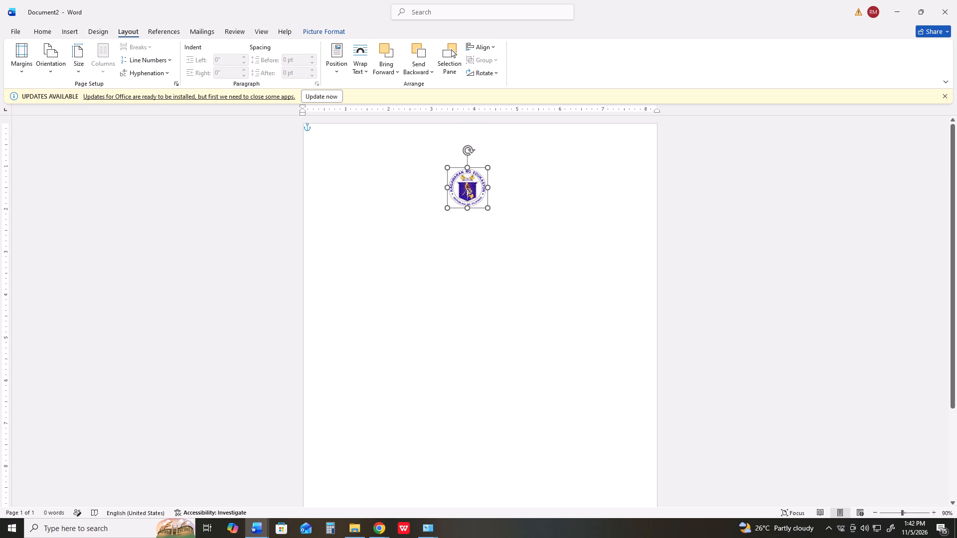
drag(487, 179, 482, 187)
drag(458, 193, 463, 183)
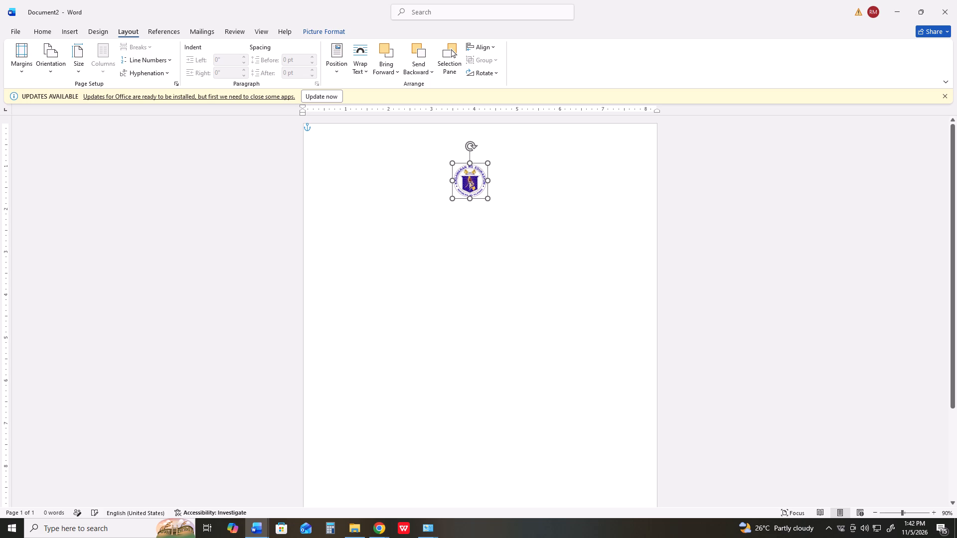
drag(463, 183, 458, 182)
drag(485, 161, 478, 168)
drag(470, 177, 480, 160)
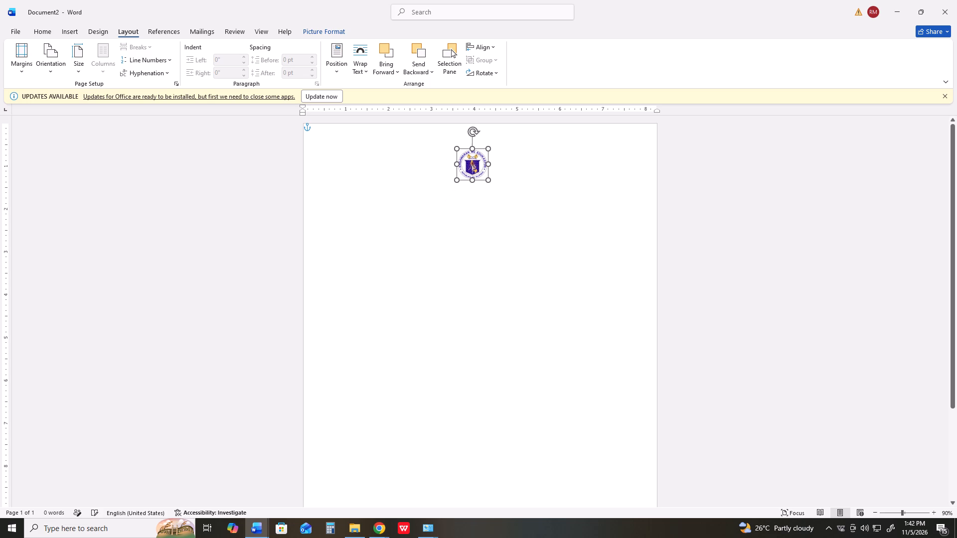
drag(480, 160, 482, 162)
click(518, 225)
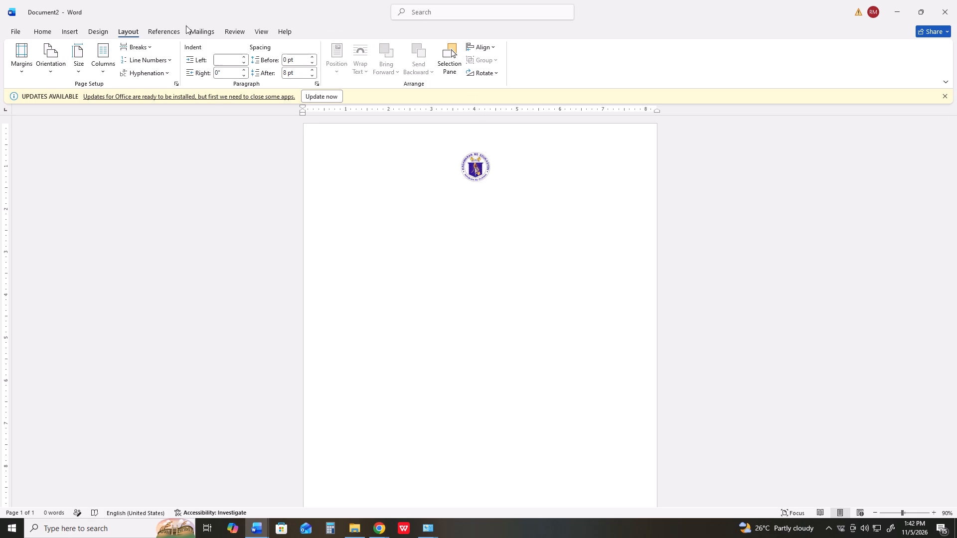
Insert a simple text box, place it just below the seal and enlarge it to 1.92" high by 4.84" wide.
click(32, 35)
click(66, 31)
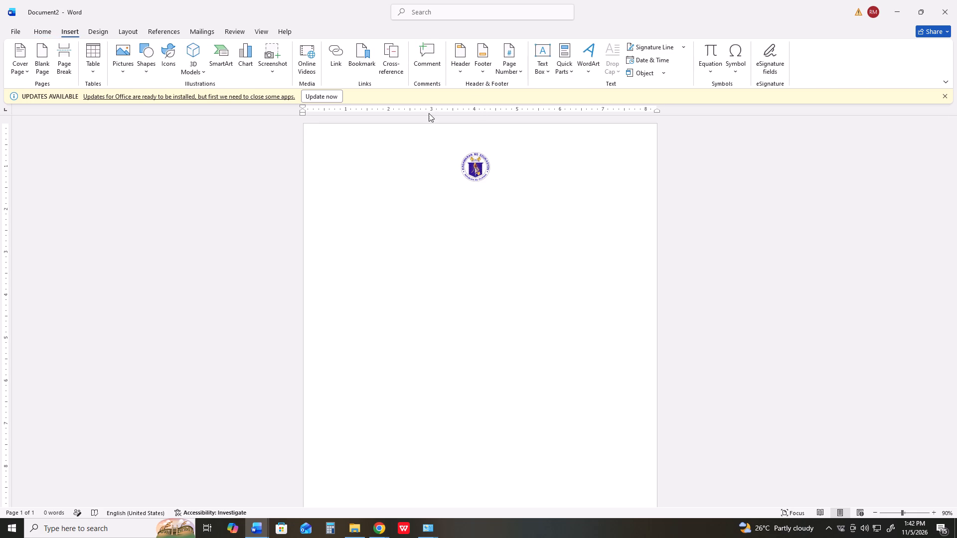
click(537, 52)
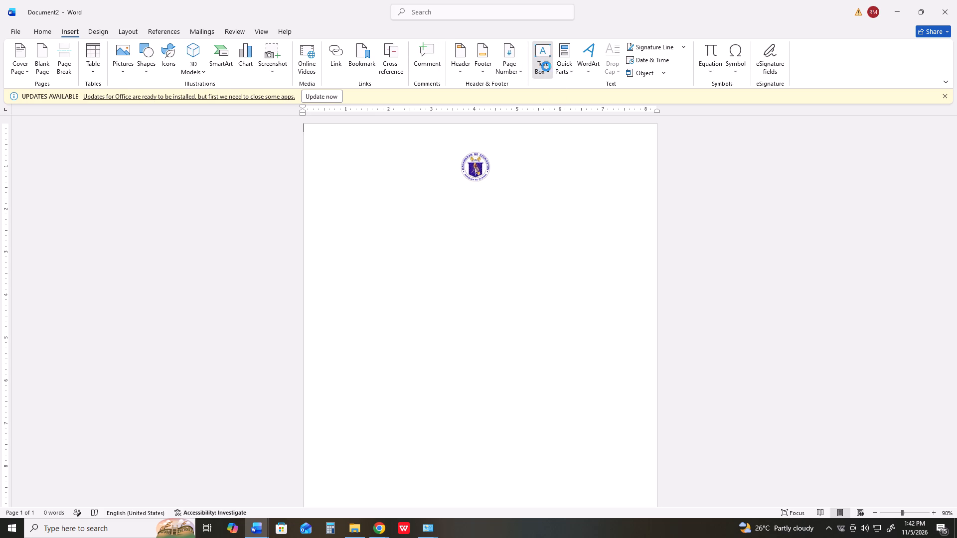
click(585, 130)
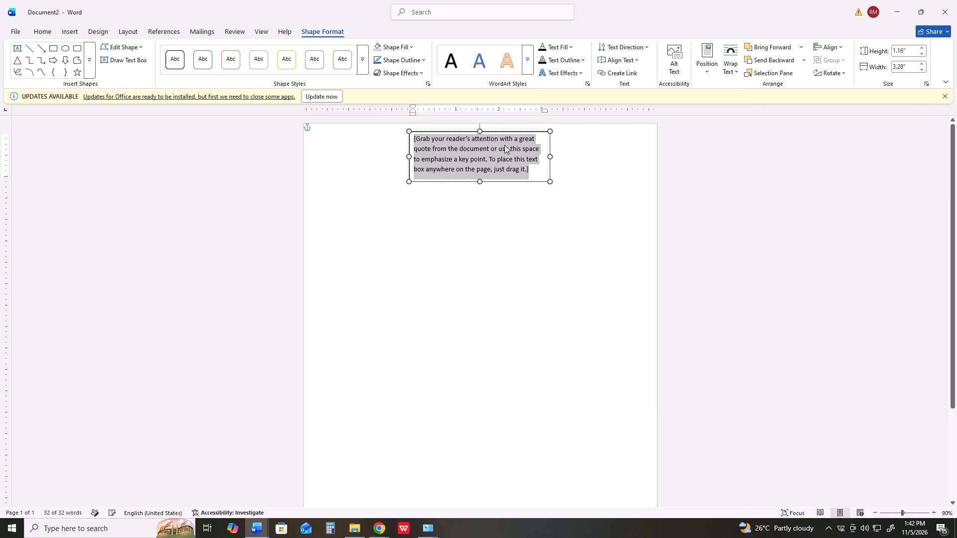
drag(507, 132, 482, 207)
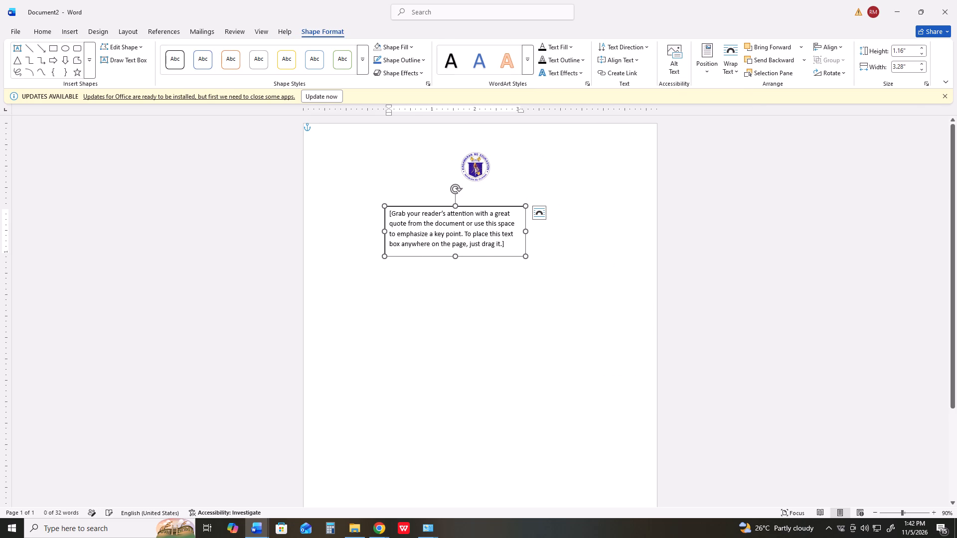
click(450, 211)
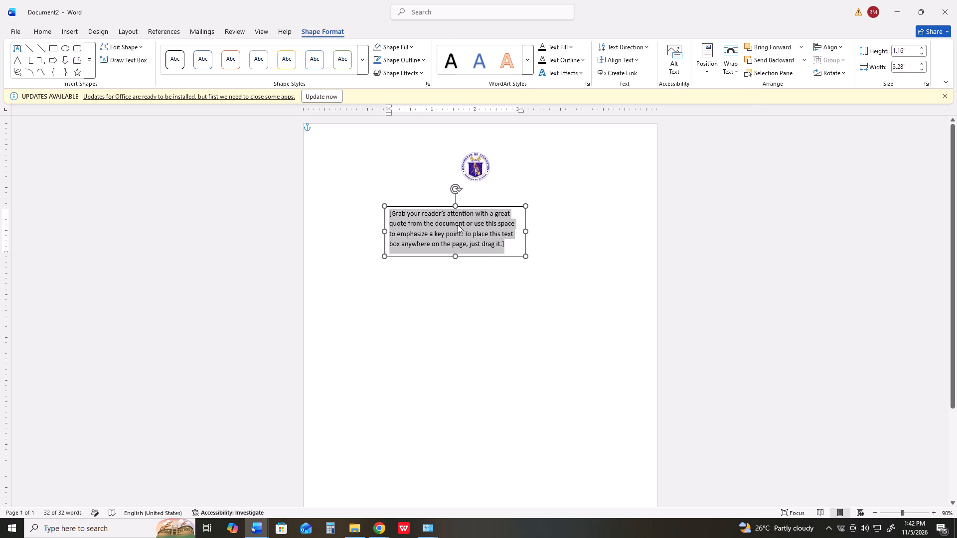
drag(525, 260, 588, 284)
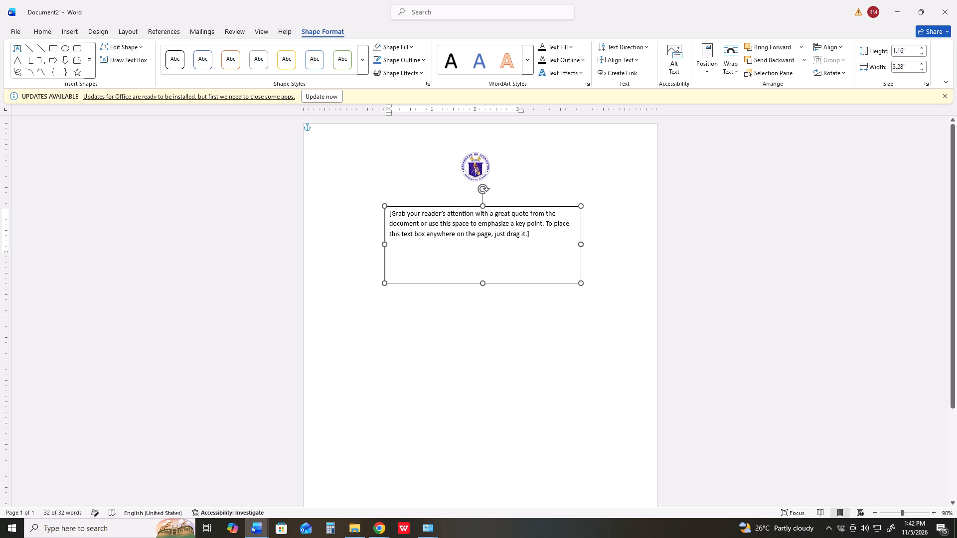
drag(588, 284, 592, 288)
Replace the text box's placeholder text with "Republic of the philippines".
click(512, 237)
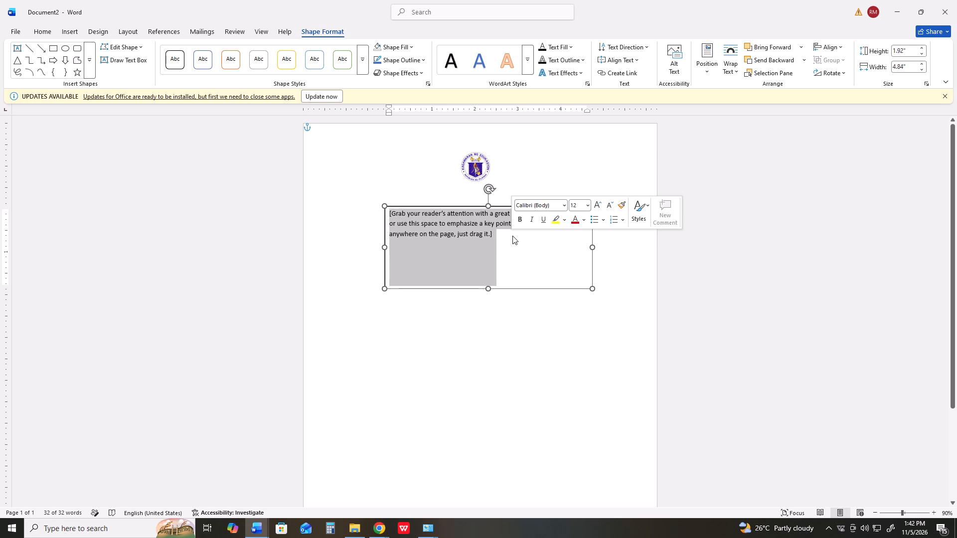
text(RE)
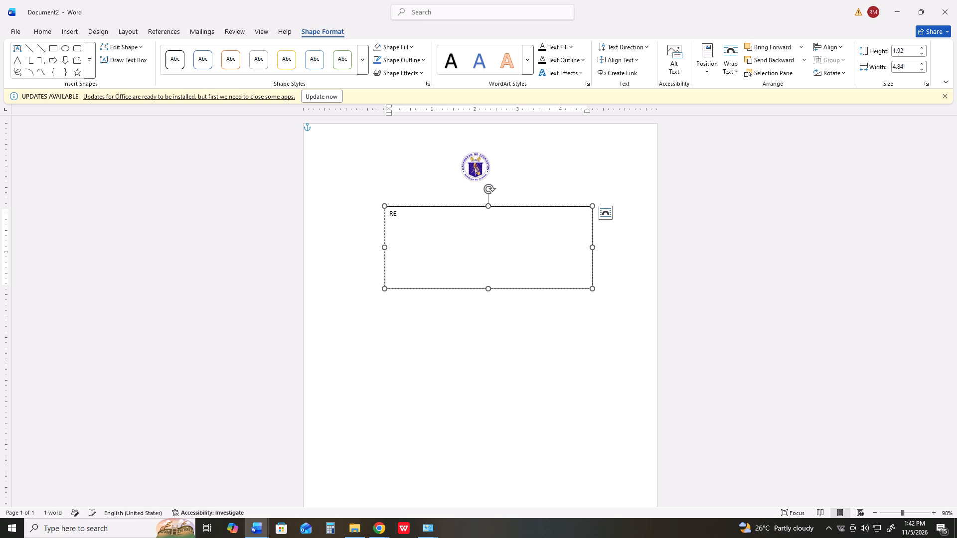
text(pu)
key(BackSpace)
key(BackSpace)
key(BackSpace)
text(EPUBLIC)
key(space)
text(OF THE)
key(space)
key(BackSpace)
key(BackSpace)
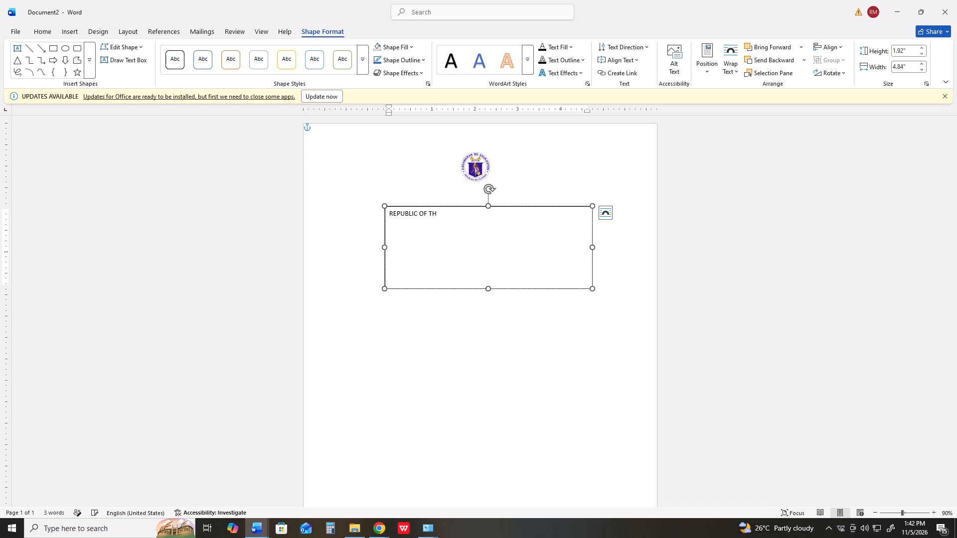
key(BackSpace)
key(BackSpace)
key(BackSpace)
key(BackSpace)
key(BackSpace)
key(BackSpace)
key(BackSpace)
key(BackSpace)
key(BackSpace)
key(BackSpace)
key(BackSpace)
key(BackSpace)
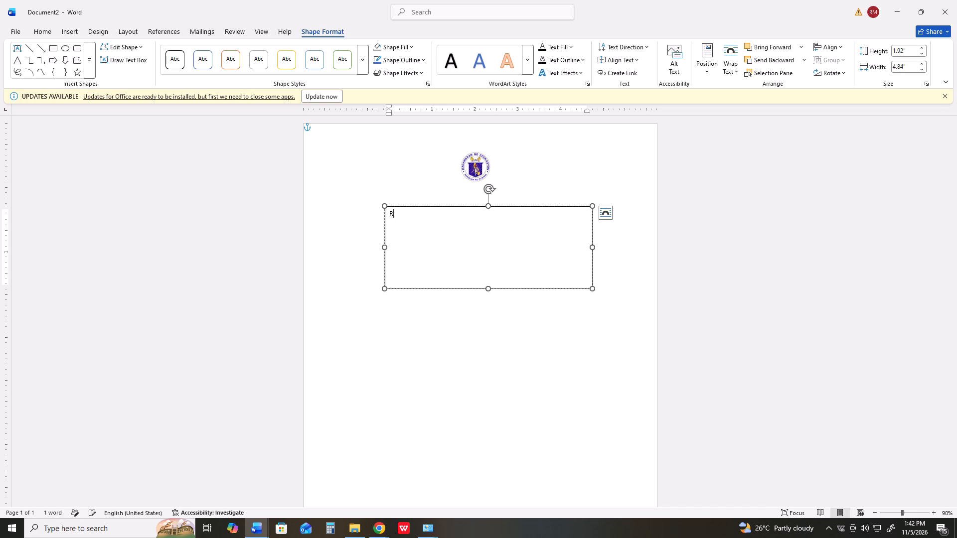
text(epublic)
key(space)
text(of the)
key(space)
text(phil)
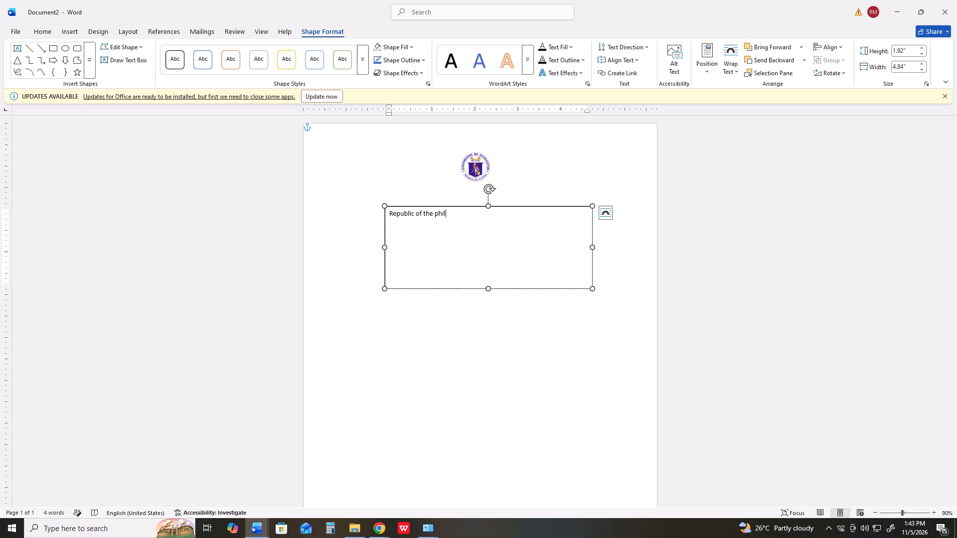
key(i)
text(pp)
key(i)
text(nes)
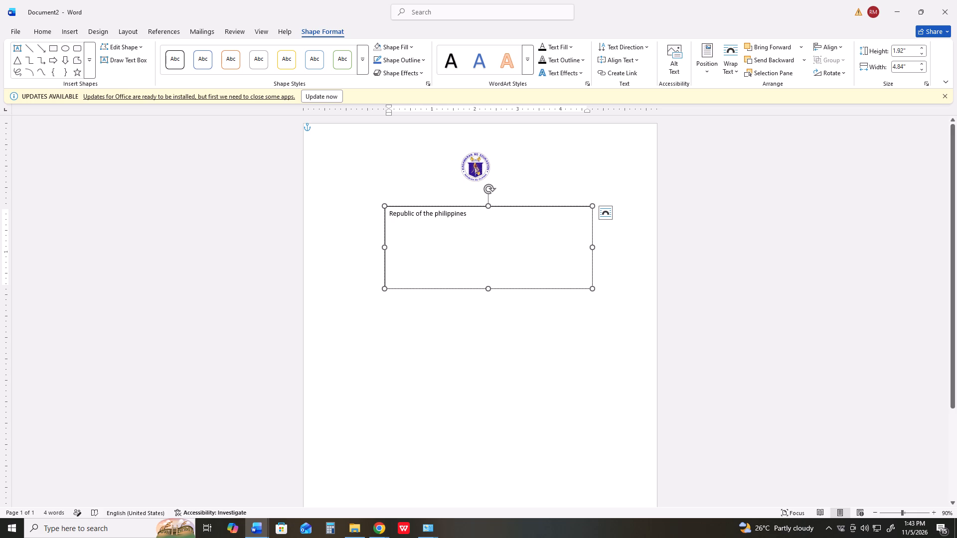
Select the "Republic of the philippines" text in the text box and look through the available fonts for a letterhead typeface.
drag(389, 213, 460, 212)
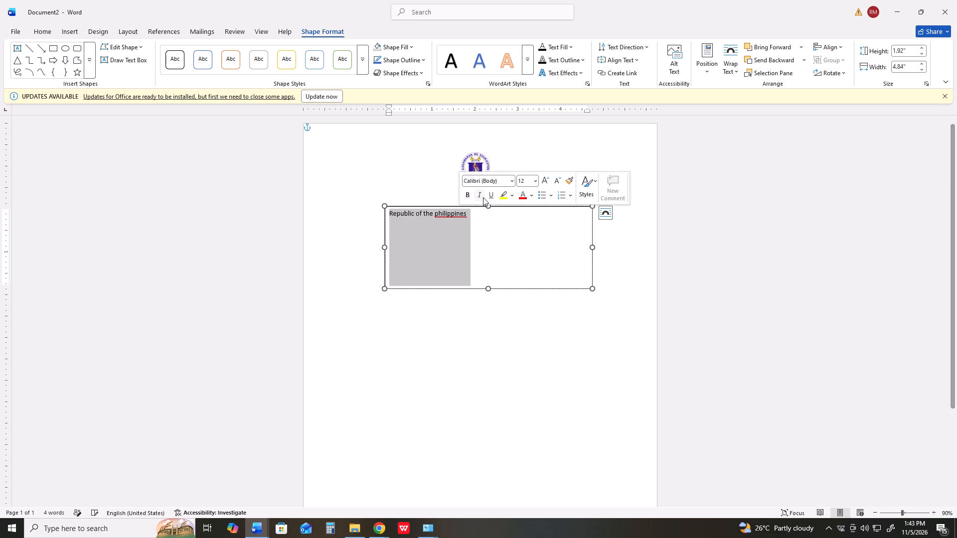
click(512, 182)
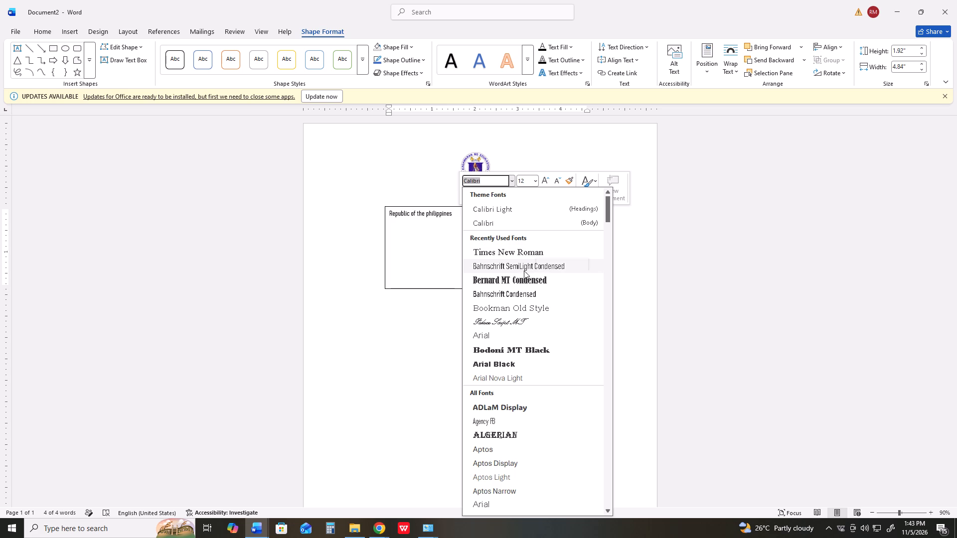
scroll(523, 269, down, 2)
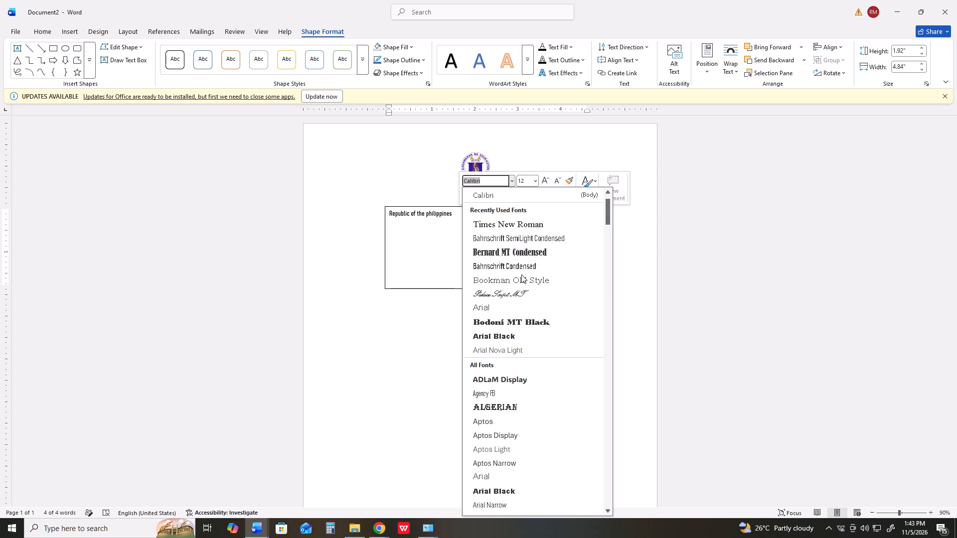
scroll(521, 274, down, 12)
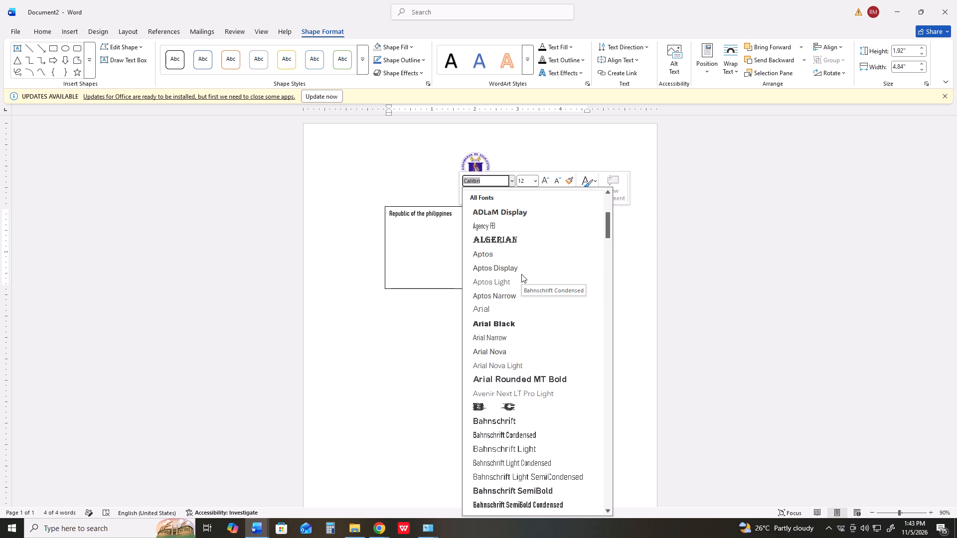
scroll(521, 274, down, 3)
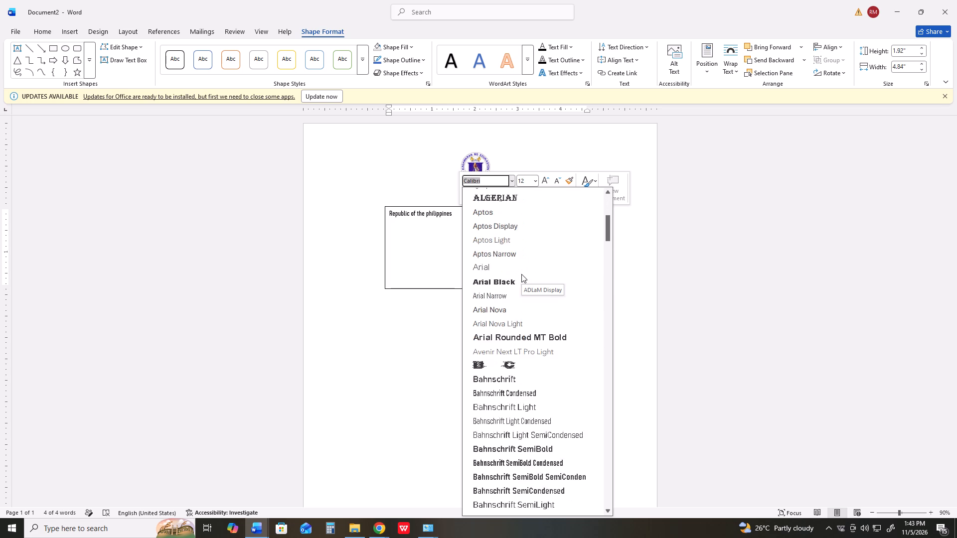
scroll(521, 274, down, 7)
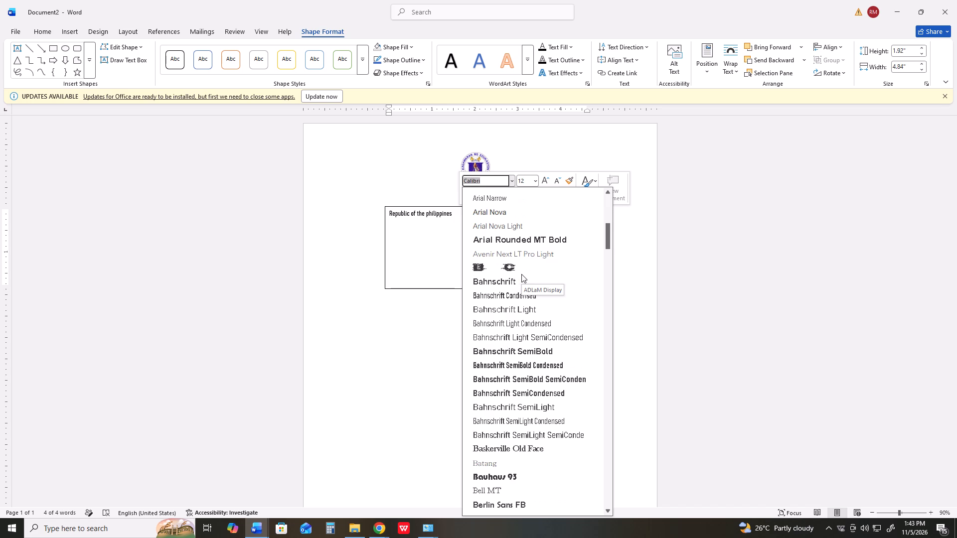
scroll(521, 273, down, 2)
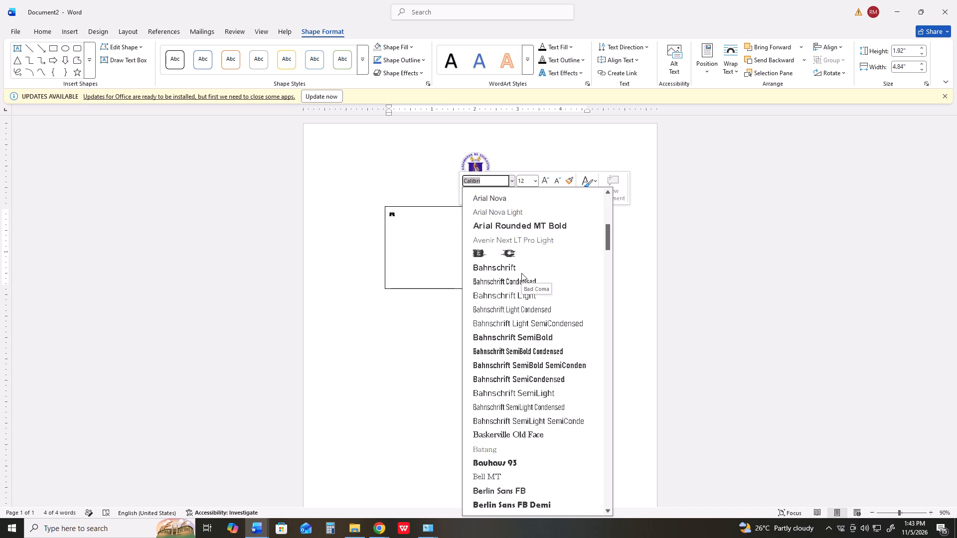
scroll(521, 273, down, 5)
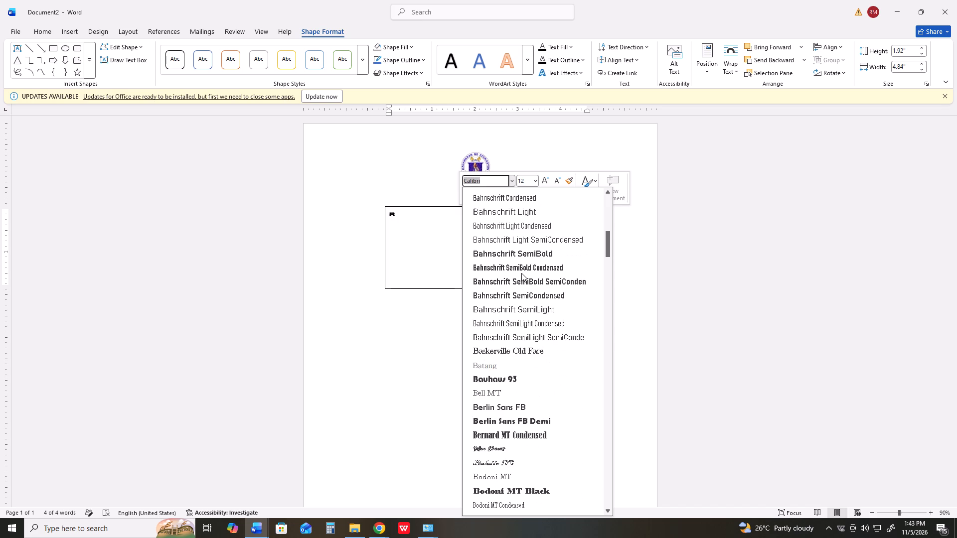
scroll(521, 273, down, 2)
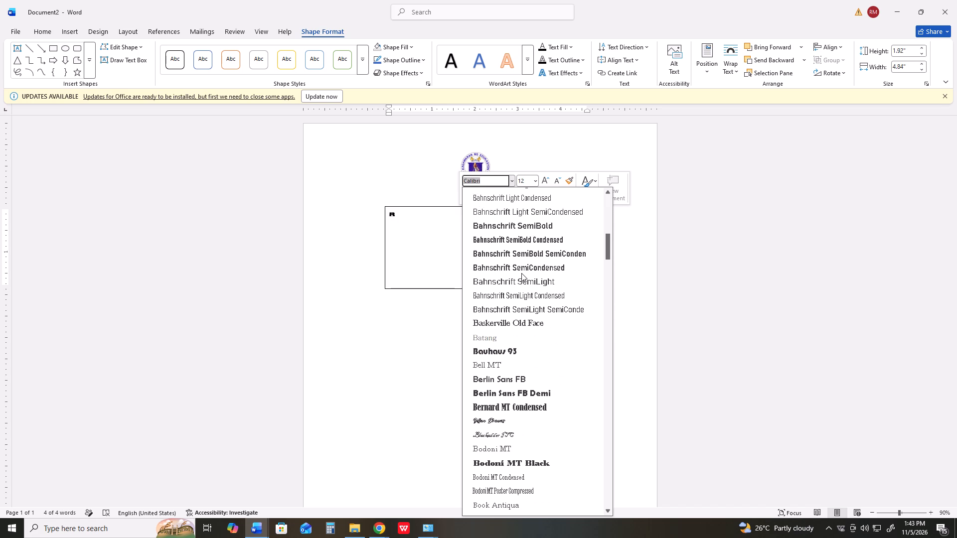
scroll(521, 273, down, 2)
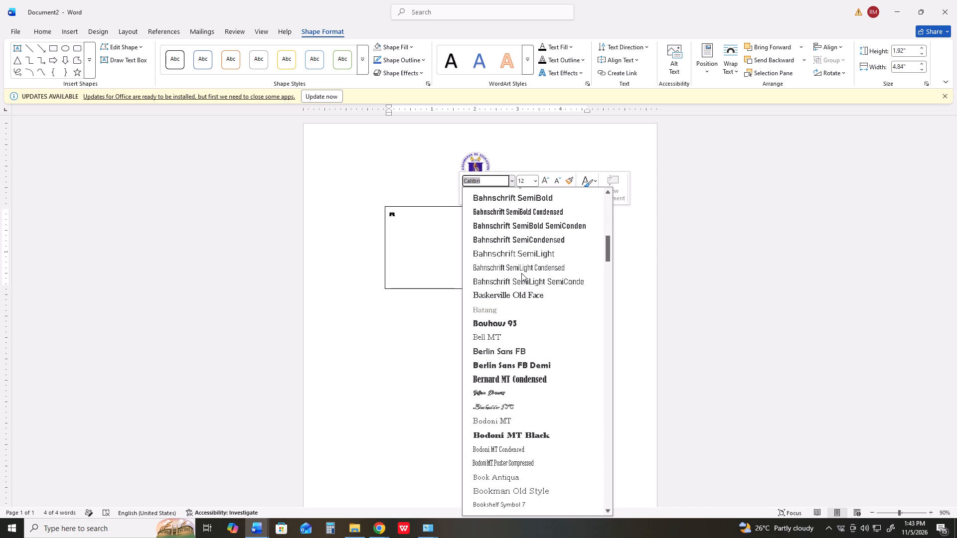
scroll(521, 273, down, 1)
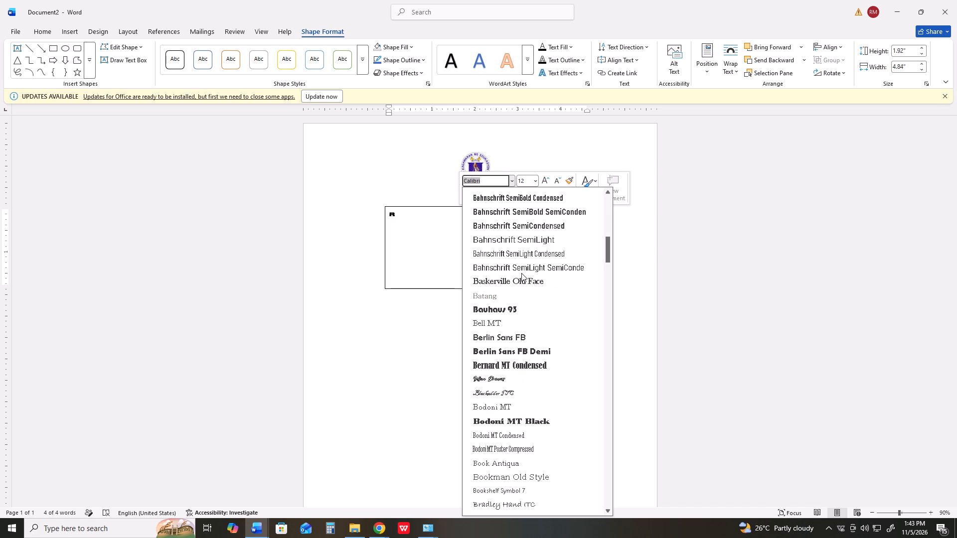
scroll(521, 273, down, 1)
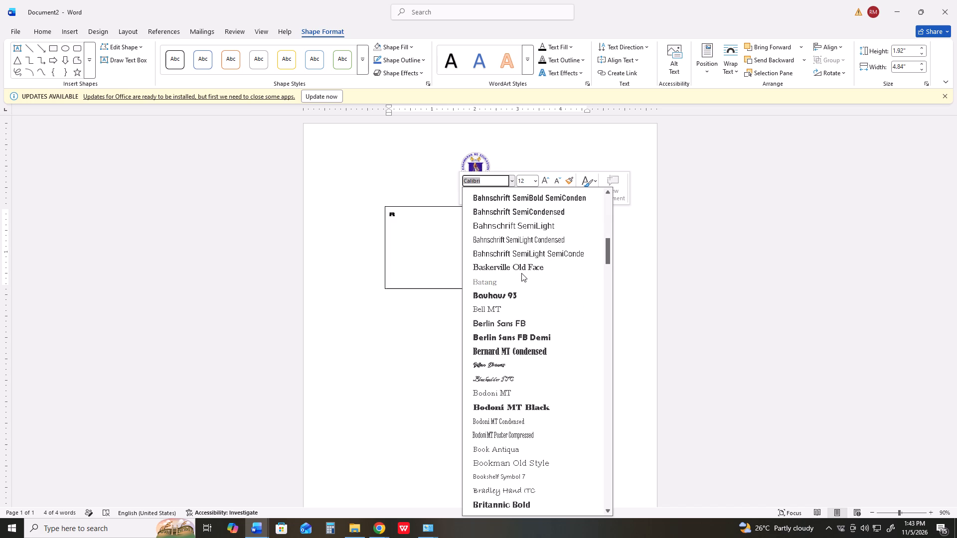
scroll(521, 273, down, 3)
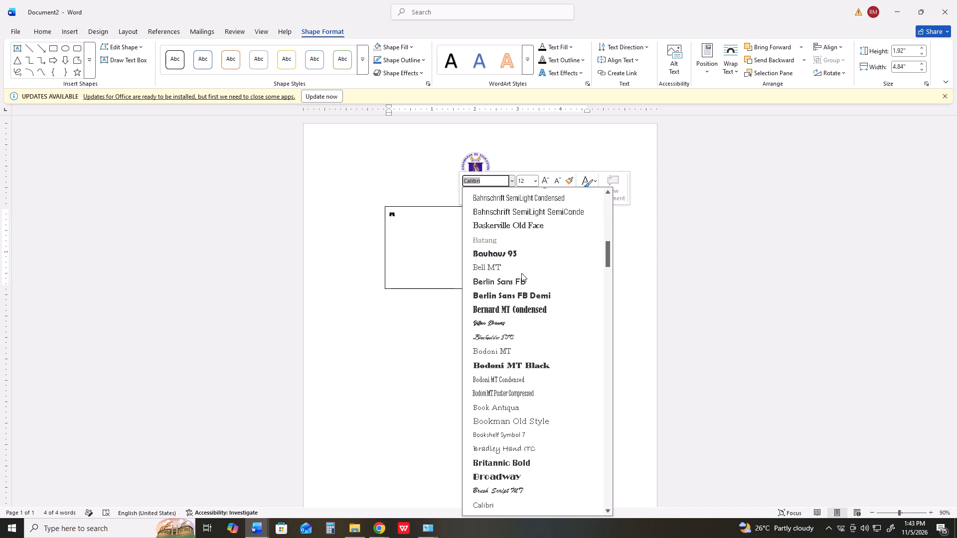
scroll(521, 273, down, 2)
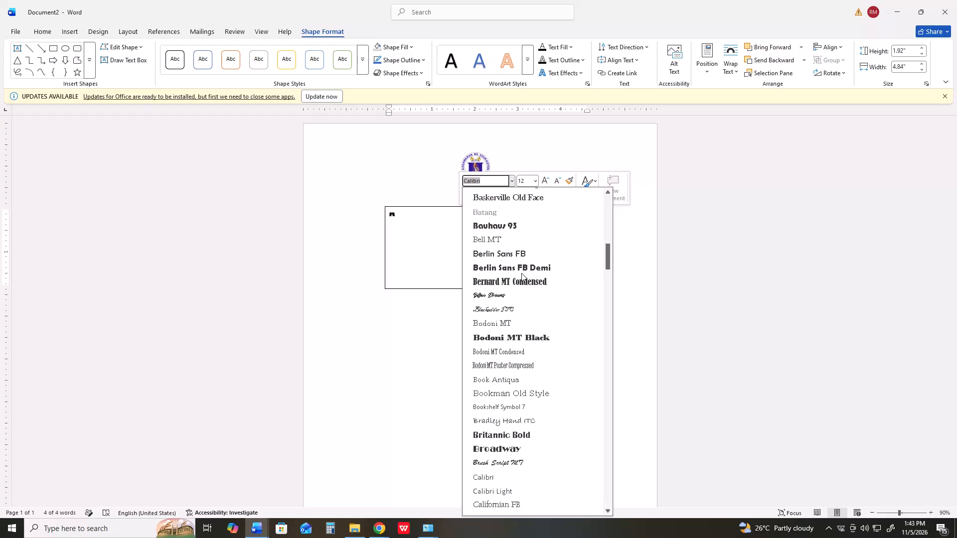
scroll(521, 273, down, 3)
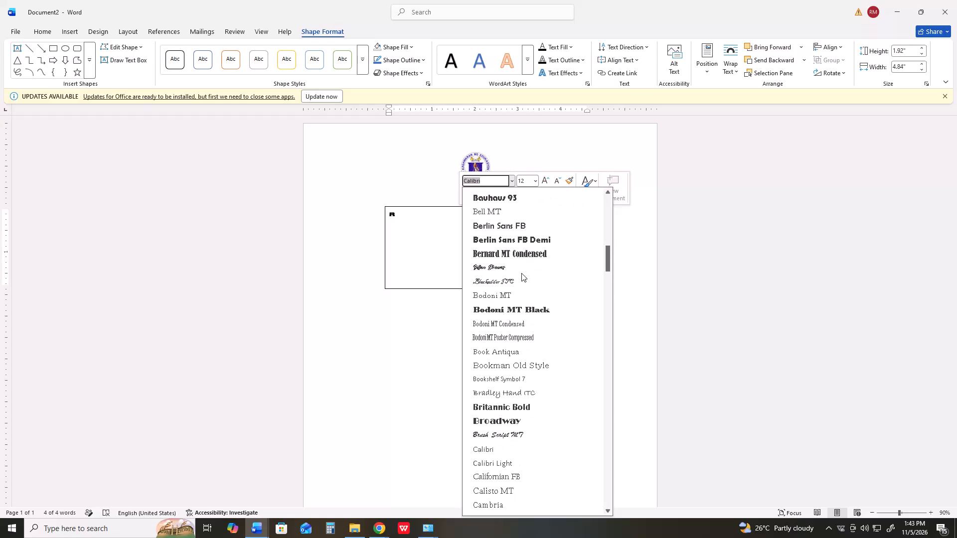
scroll(521, 273, down, 5)
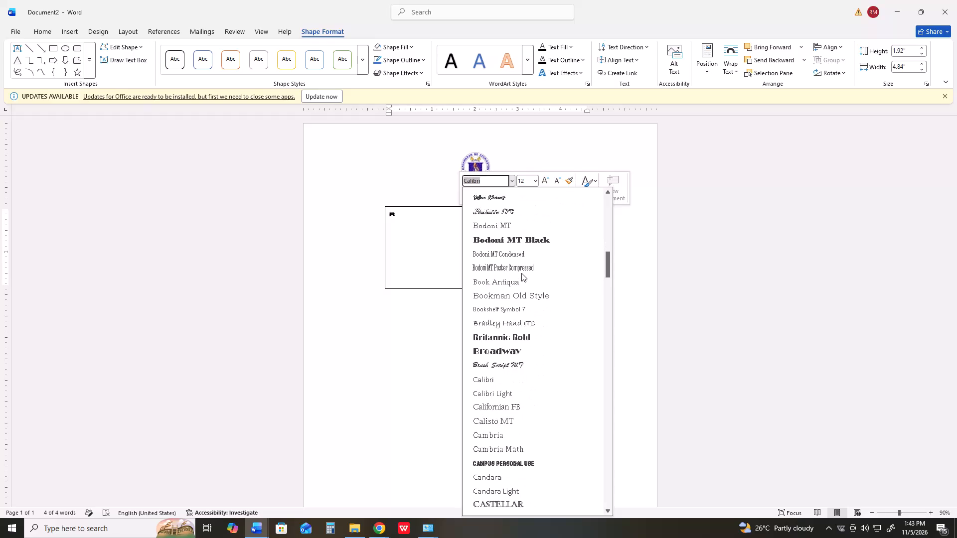
scroll(521, 273, down, 4)
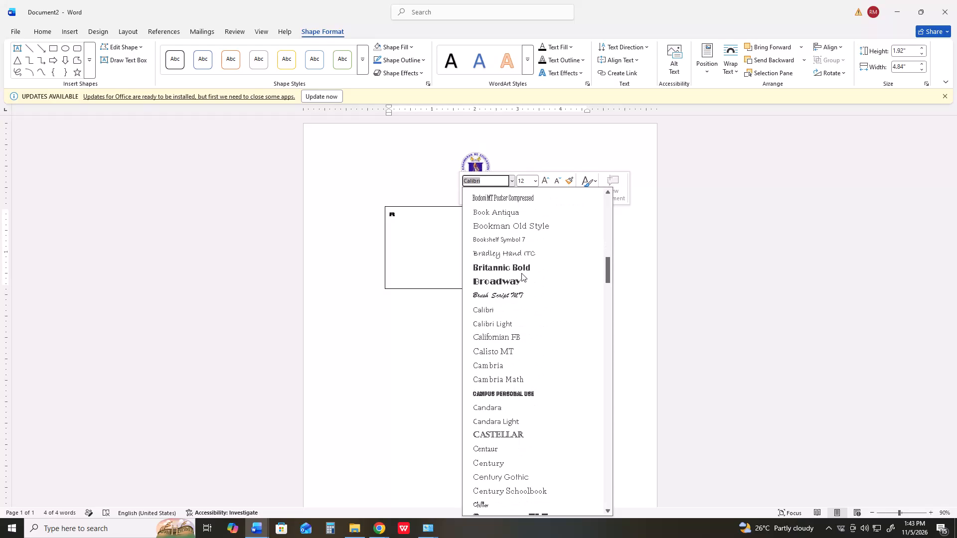
scroll(521, 273, down, 1)
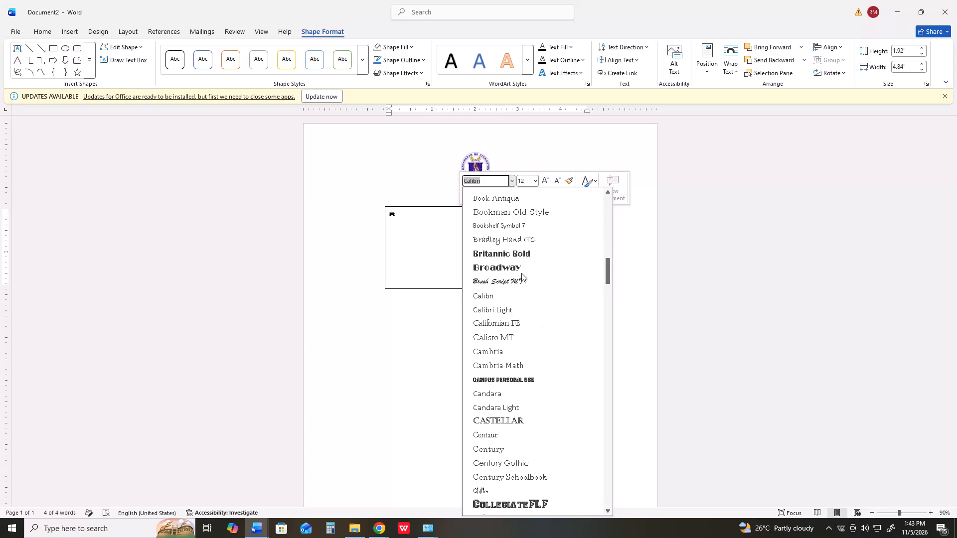
scroll(521, 273, down, 4)
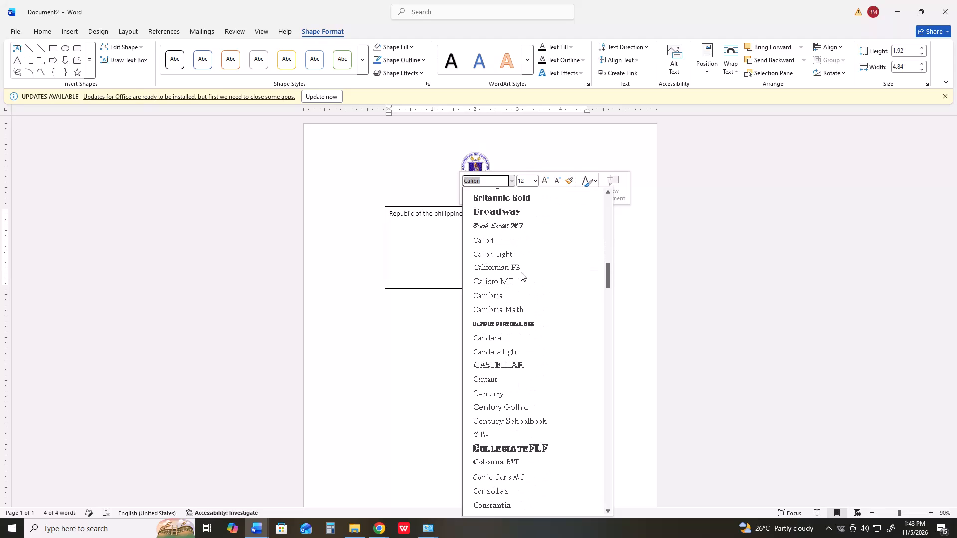
scroll(521, 272, down, 4)
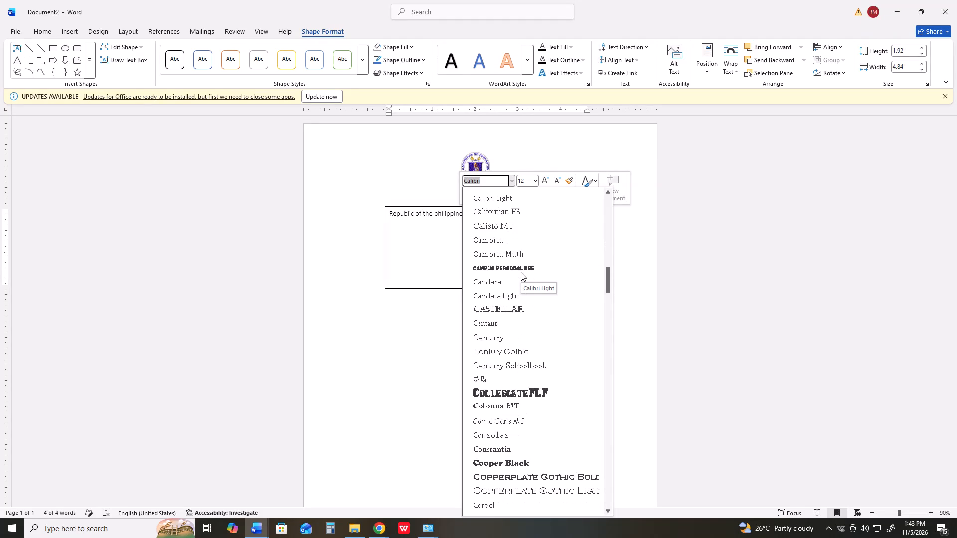
scroll(521, 272, down, 7)
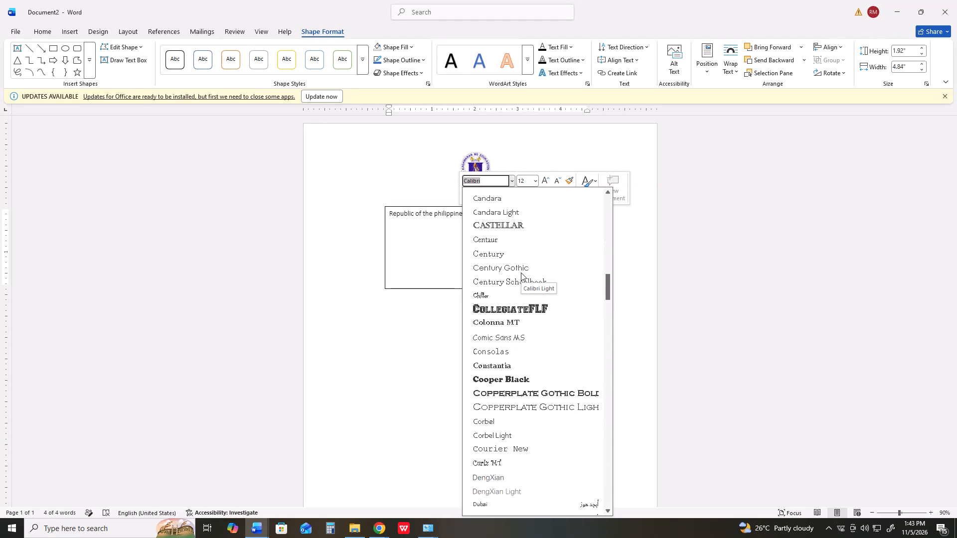
scroll(521, 272, down, 8)
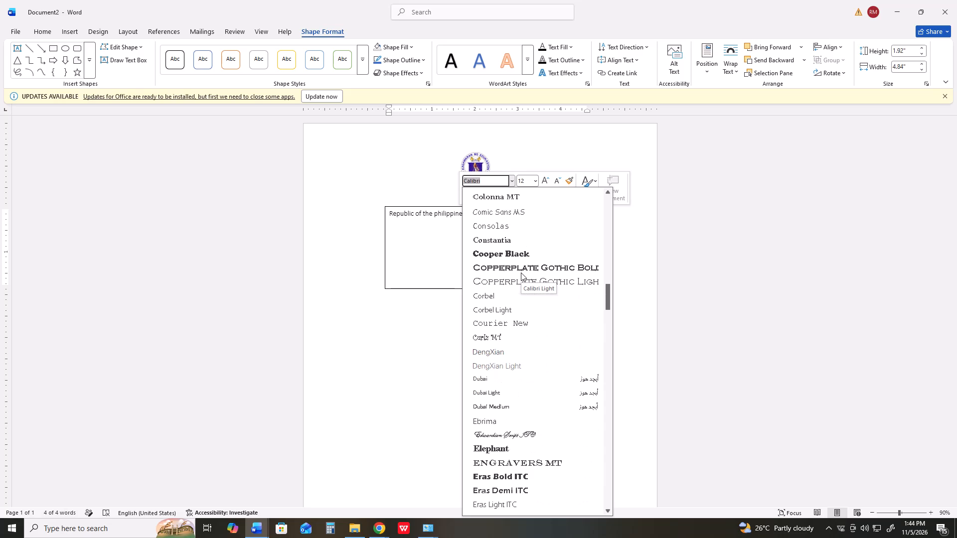
scroll(521, 272, down, 2)
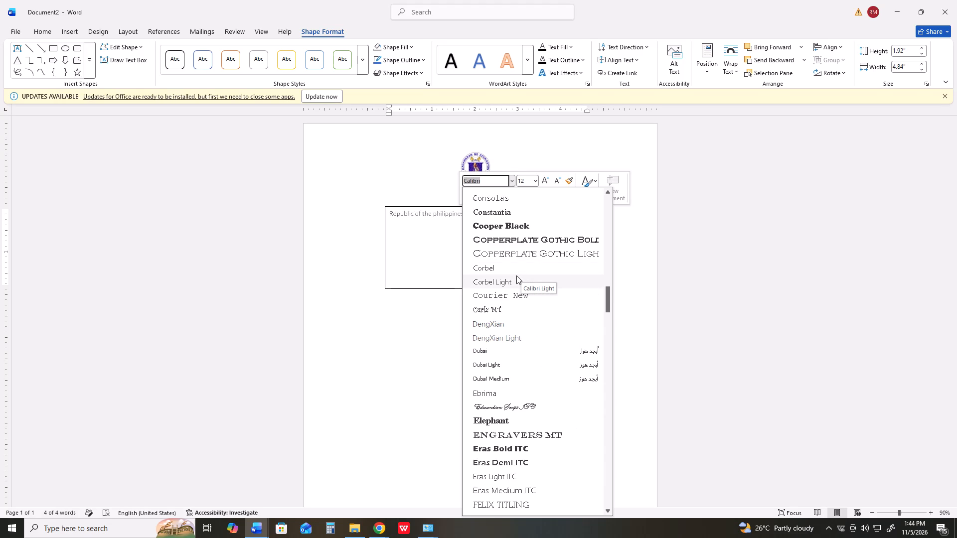
scroll(516, 275, down, 7)
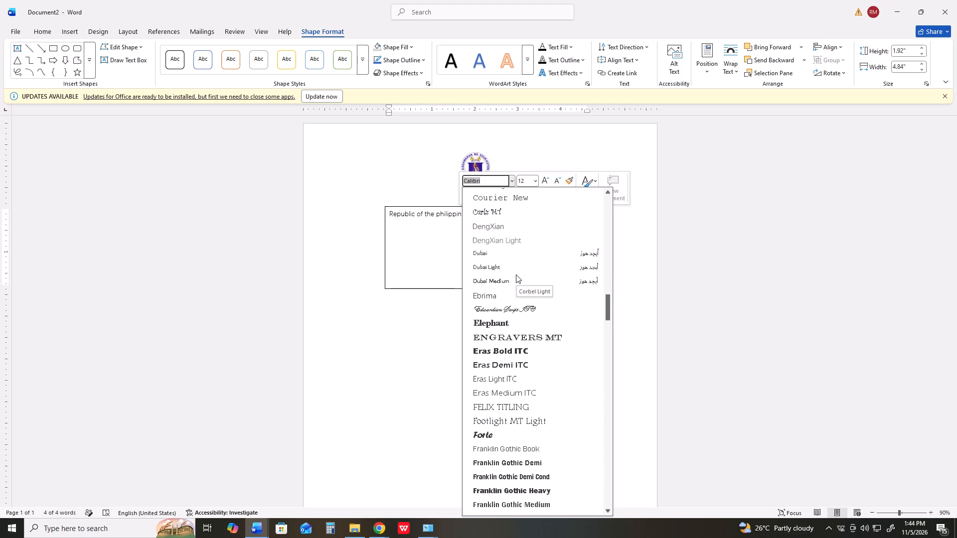
scroll(516, 274, down, 6)
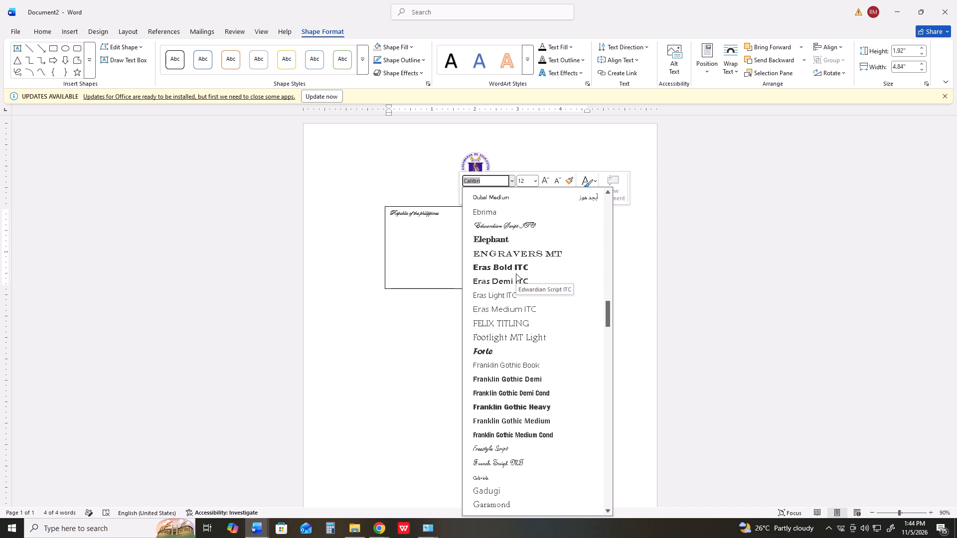
scroll(516, 273, down, 1)
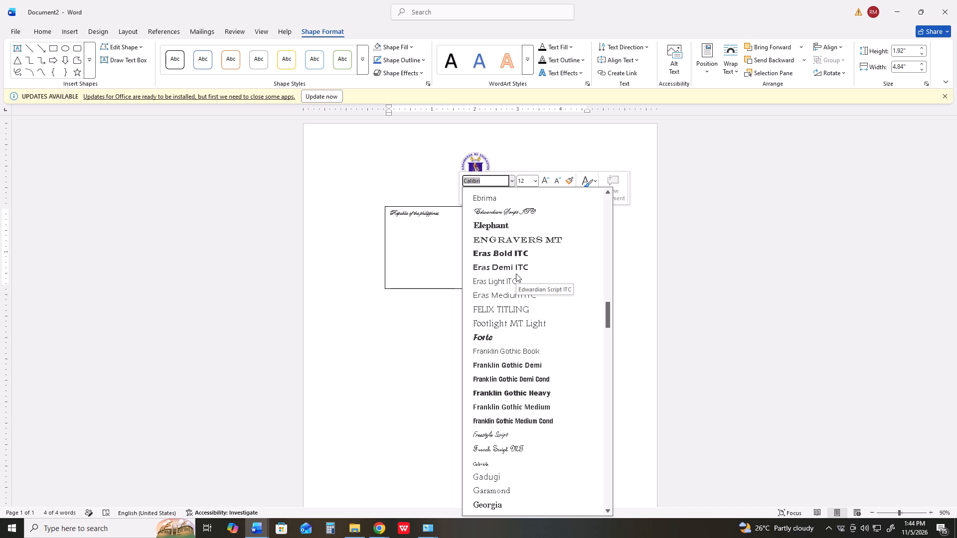
scroll(516, 273, down, 2)
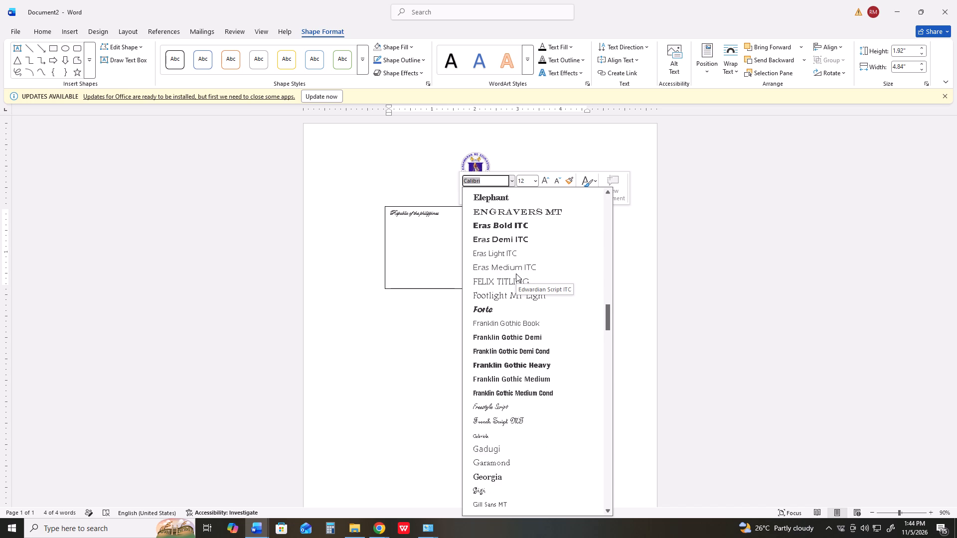
scroll(516, 273, down, 9)
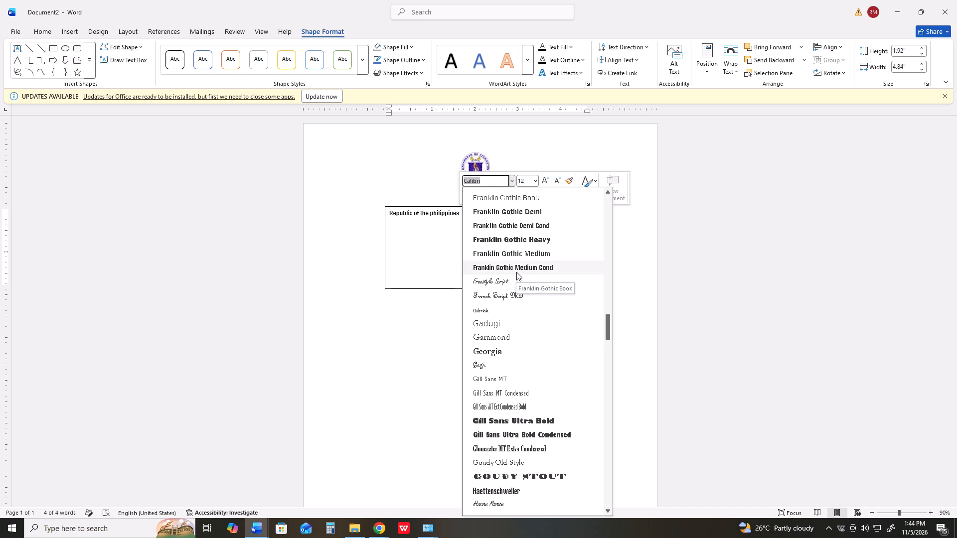
scroll(516, 272, down, 8)
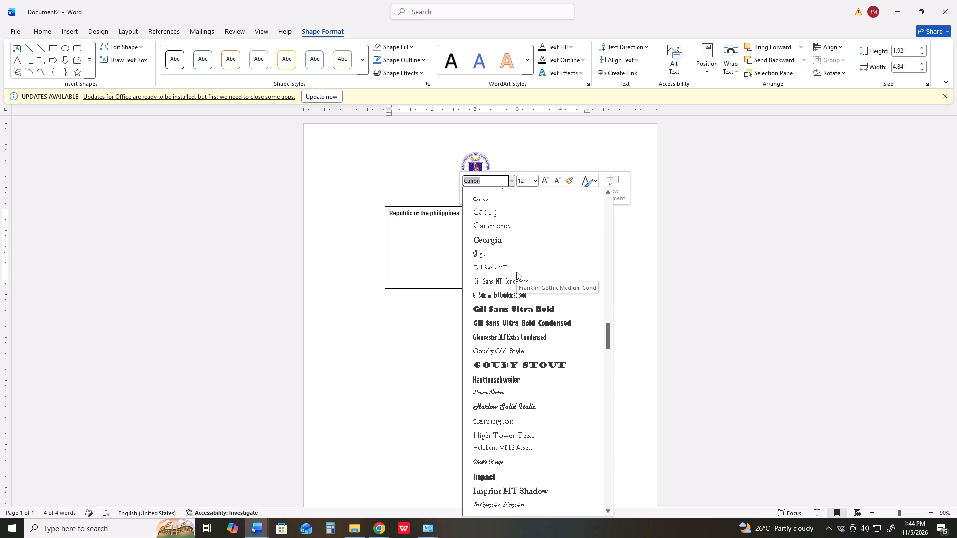
scroll(517, 271, down, 4)
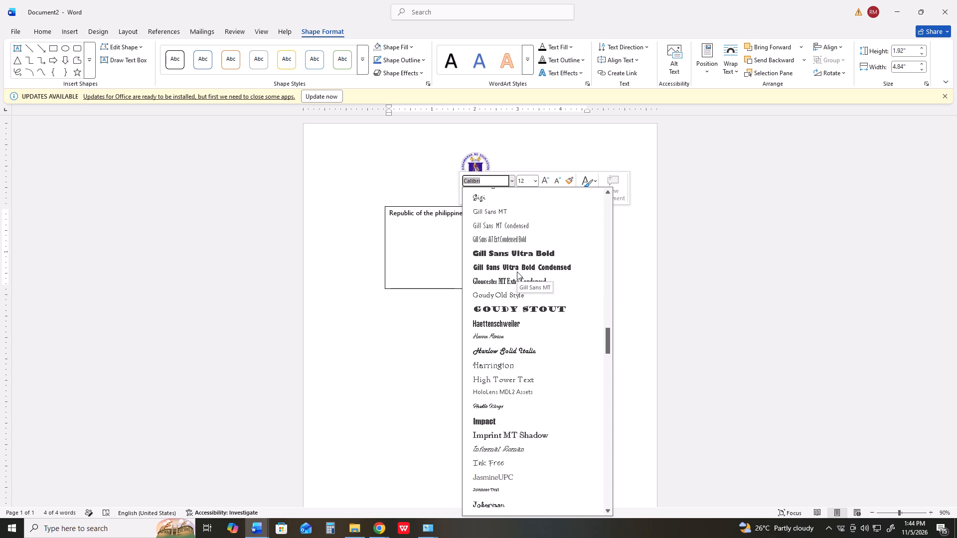
scroll(517, 271, down, 4)
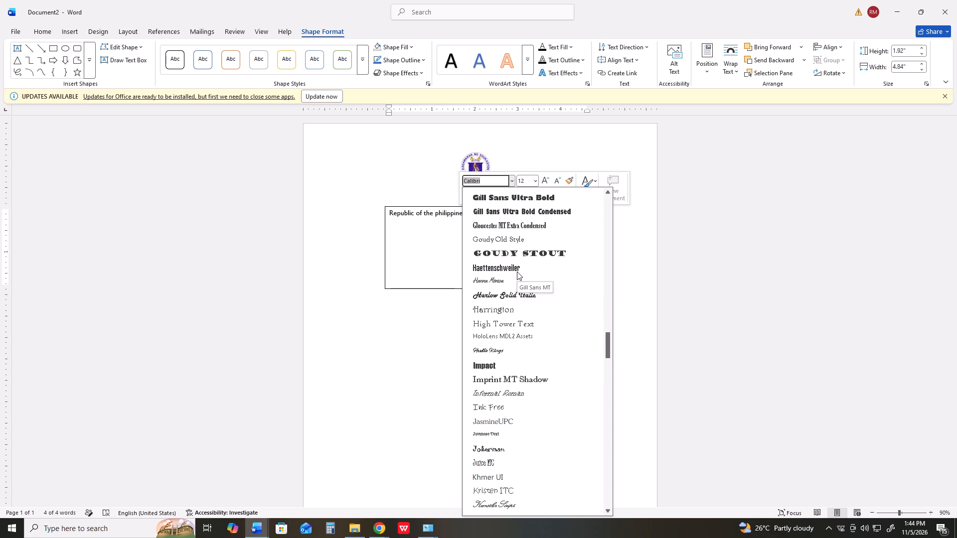
scroll(517, 271, down, 2)
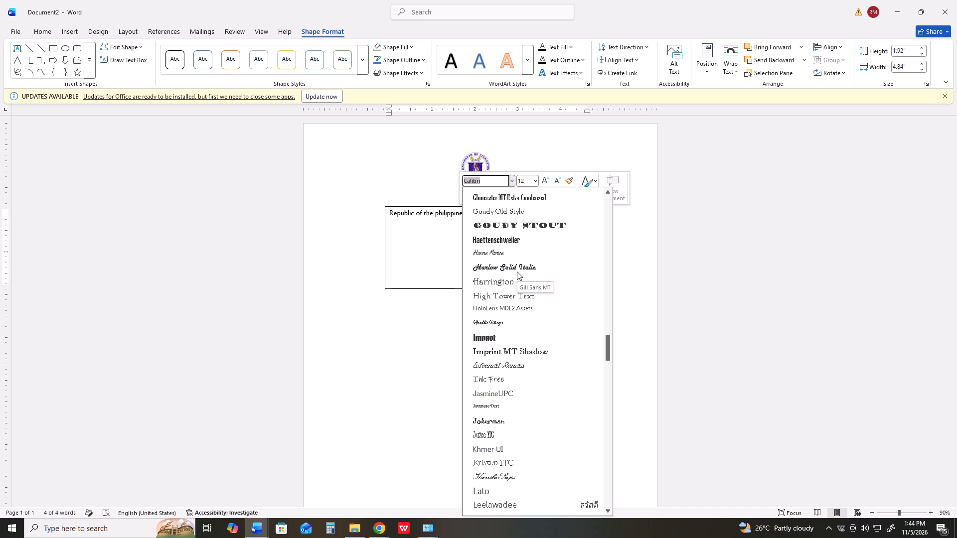
scroll(517, 271, down, 2)
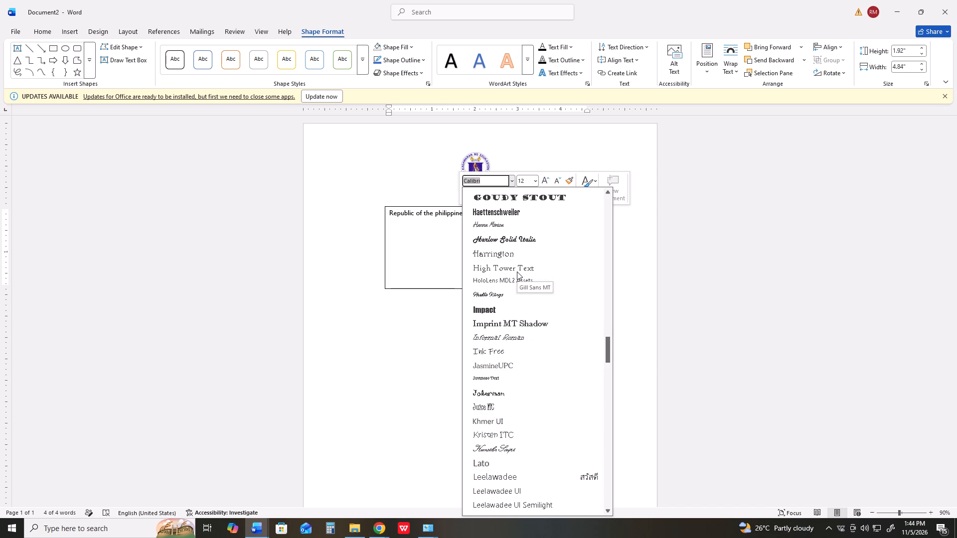
scroll(517, 271, down, 4)
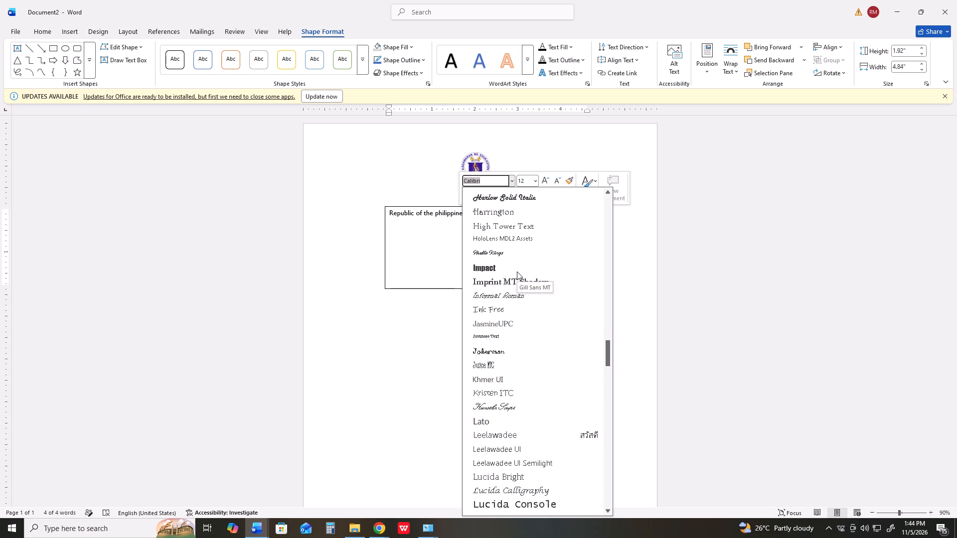
scroll(517, 271, down, 8)
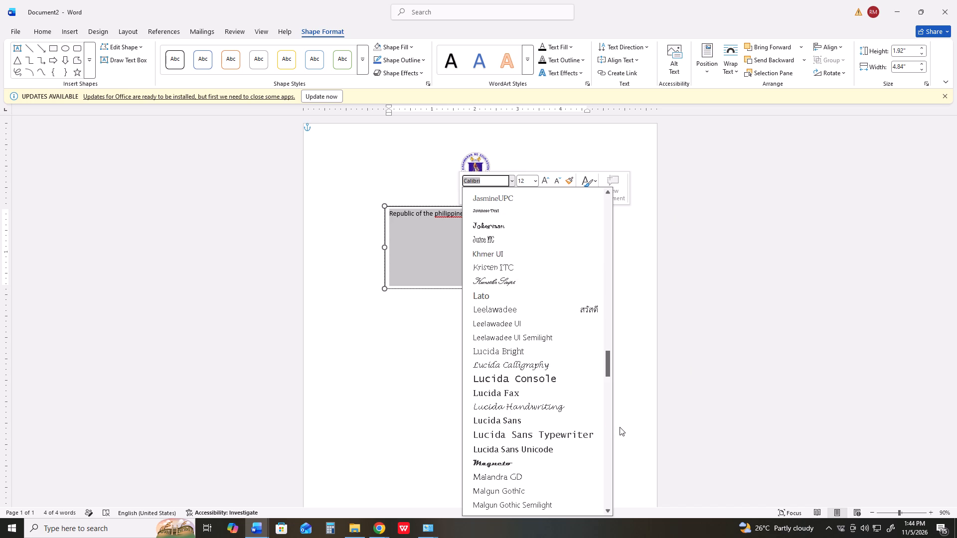
Set the font of the selected "Republic of the philippines" text to Century Gothic.
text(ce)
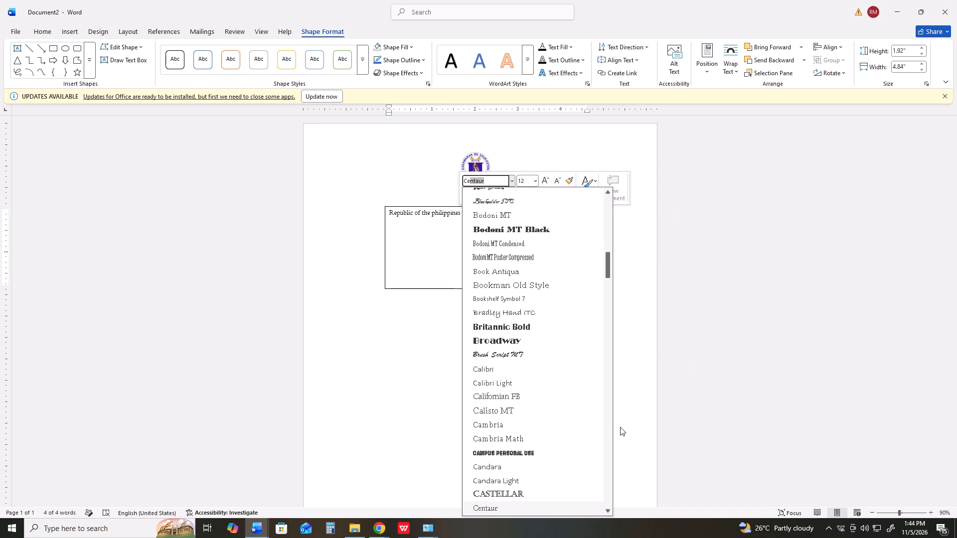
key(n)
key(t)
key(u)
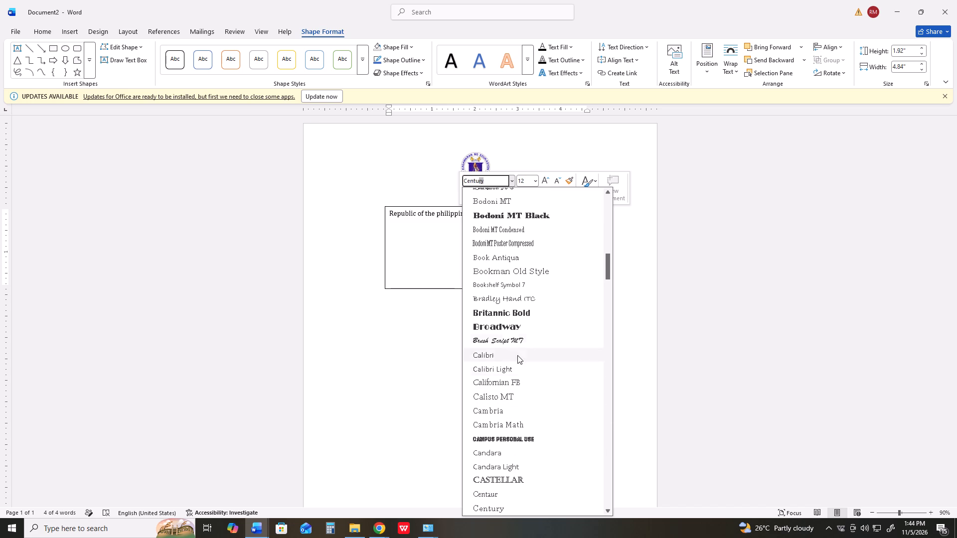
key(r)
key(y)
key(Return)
click(489, 181)
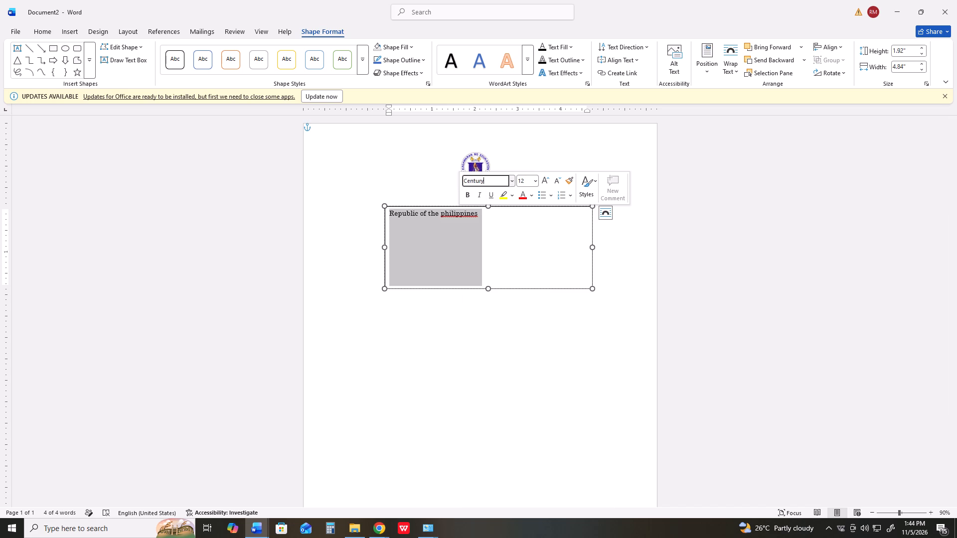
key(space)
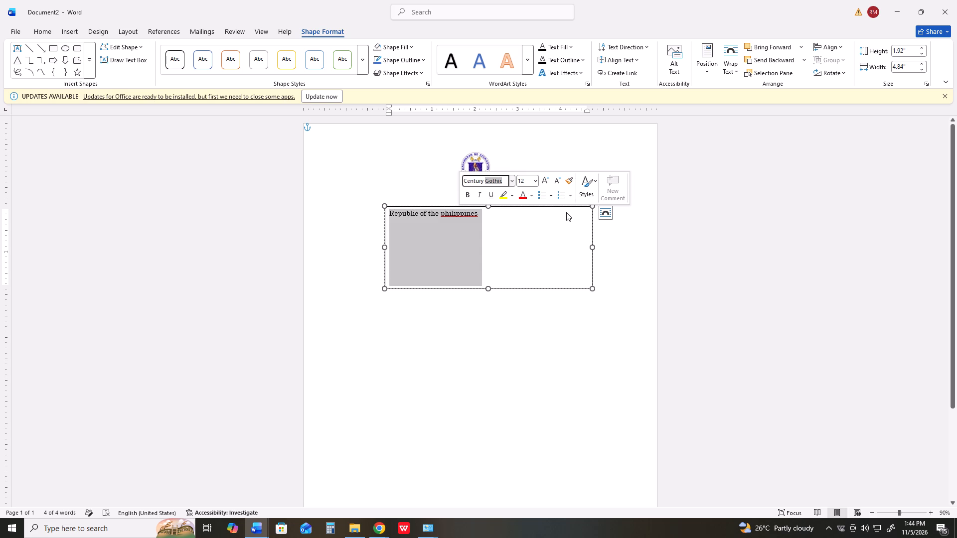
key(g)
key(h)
key(BackSpace)
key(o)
key(Return)
Place the insertion point in the page body outside the text box and set its font to Old English Text MT.
click(502, 334)
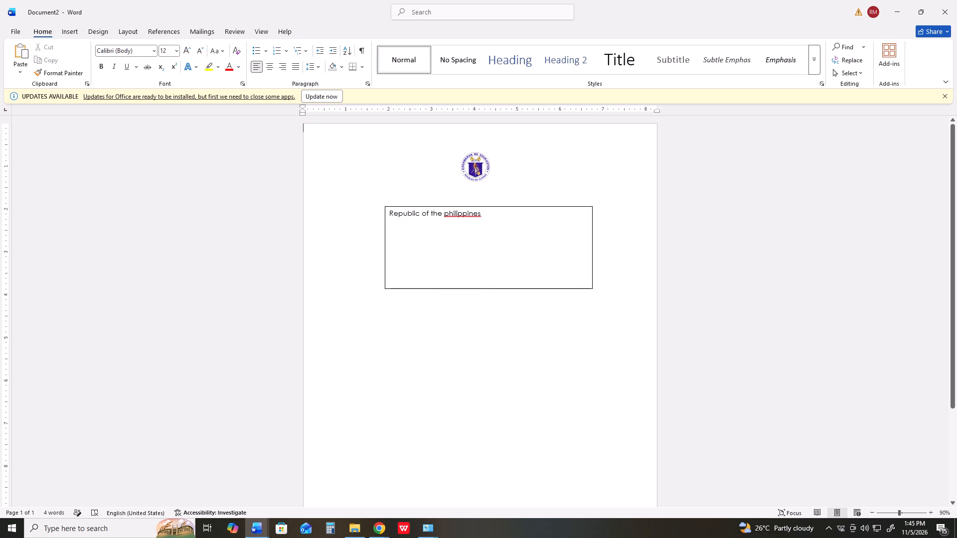
click(152, 49)
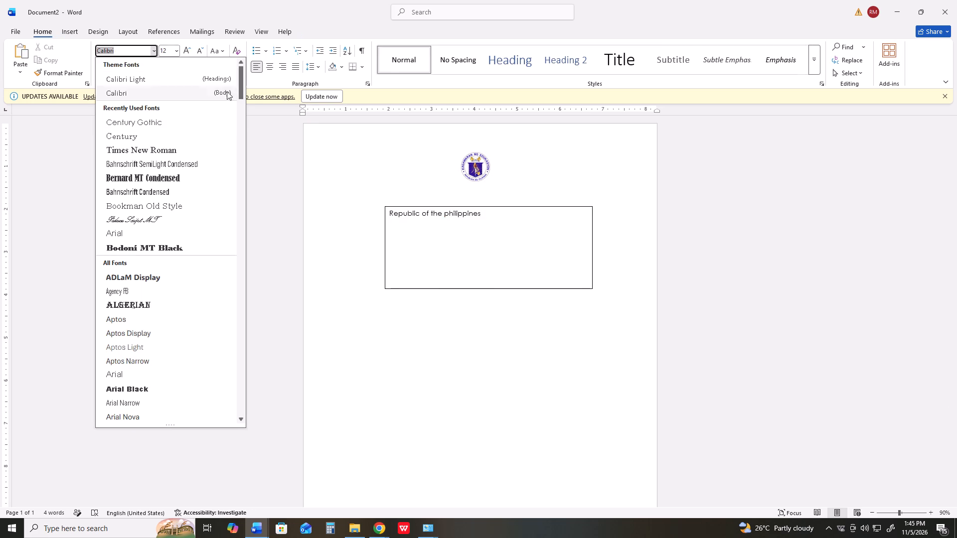
drag(241, 81, 243, 94)
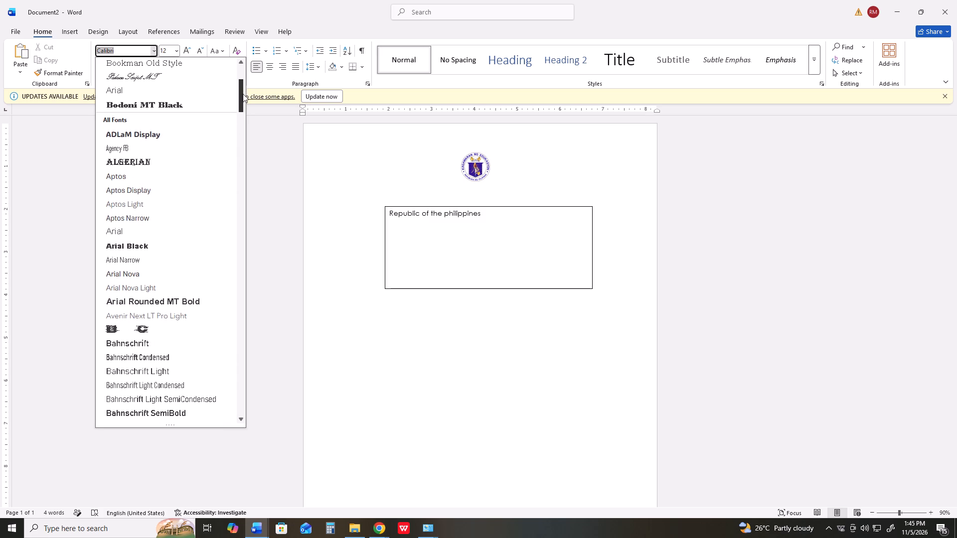
drag(243, 94, 249, 144)
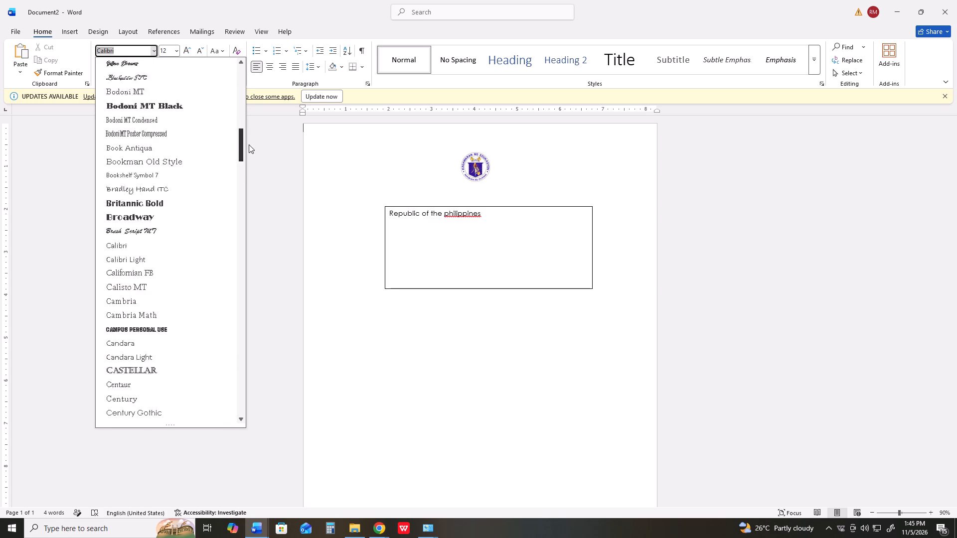
drag(249, 144, 251, 162)
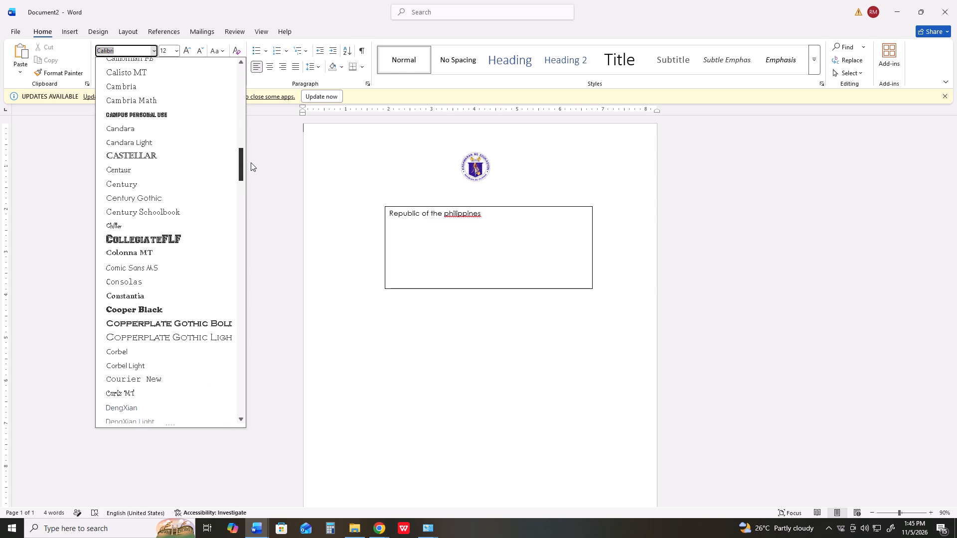
drag(251, 162, 254, 189)
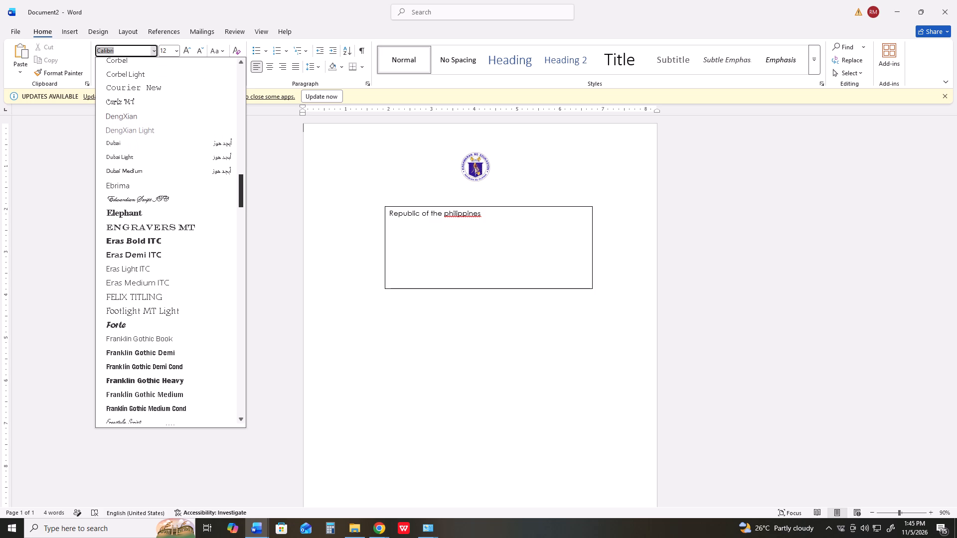
drag(254, 189, 249, 223)
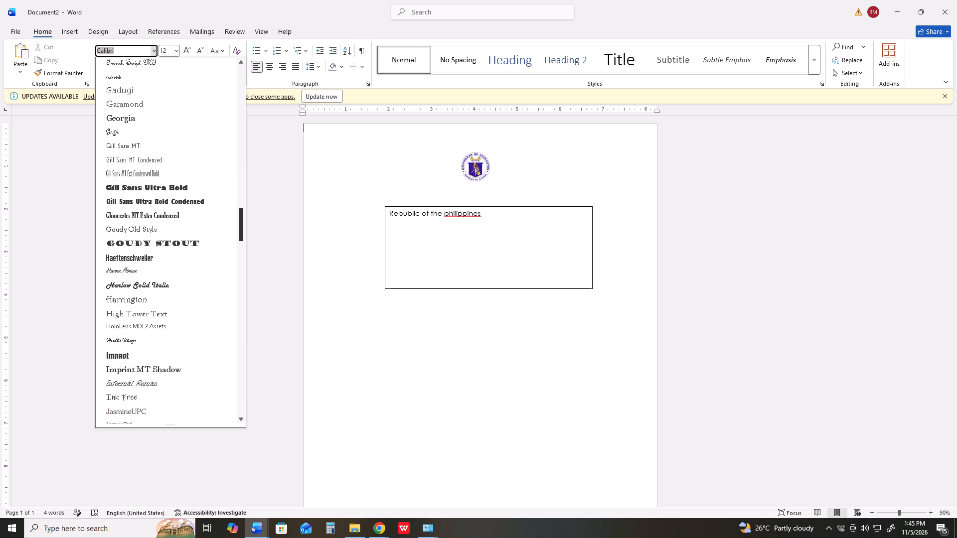
drag(249, 223, 242, 264)
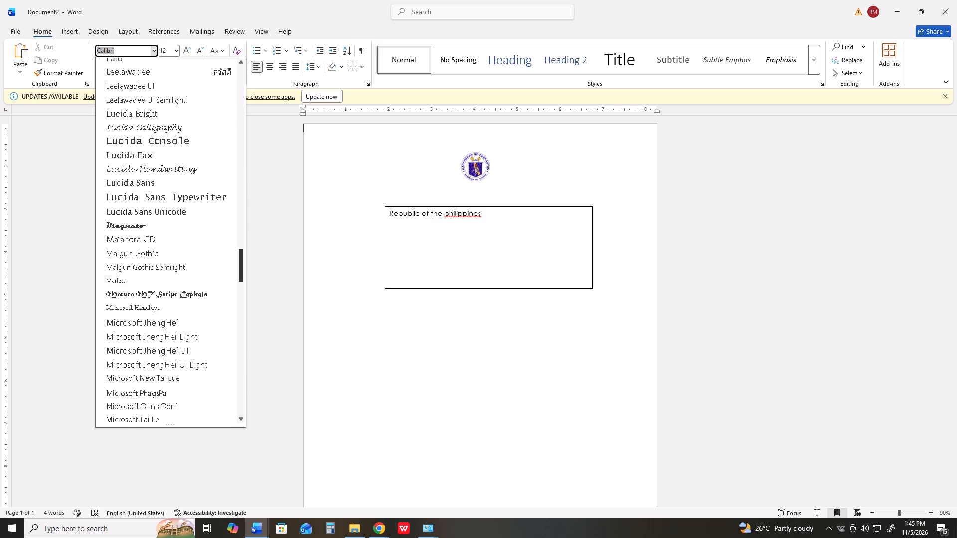
drag(242, 264, 239, 272)
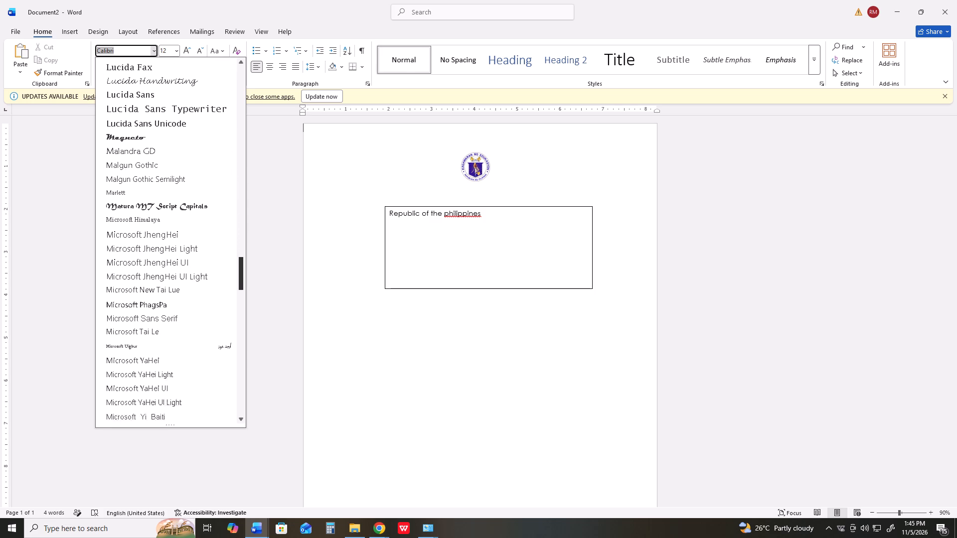
drag(239, 272, 237, 306)
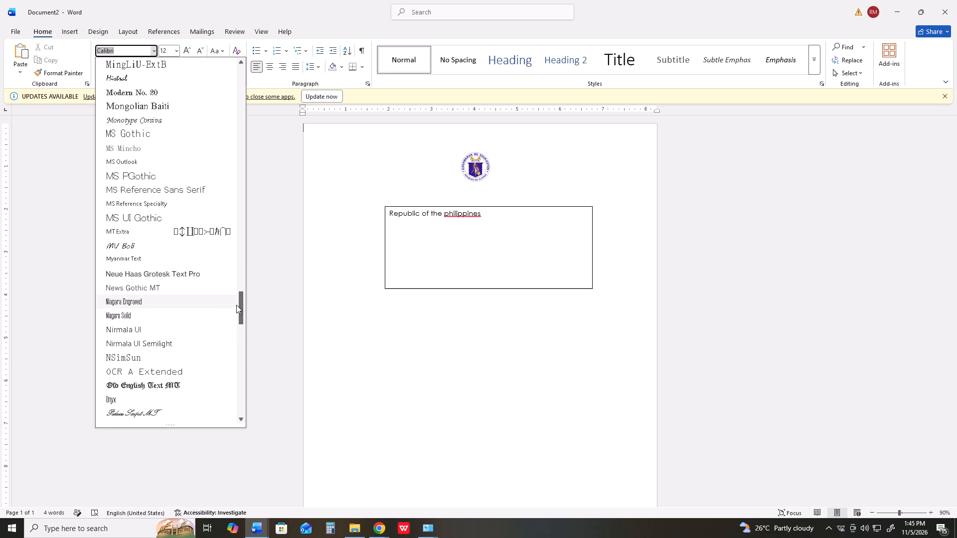
drag(240, 301, 239, 310)
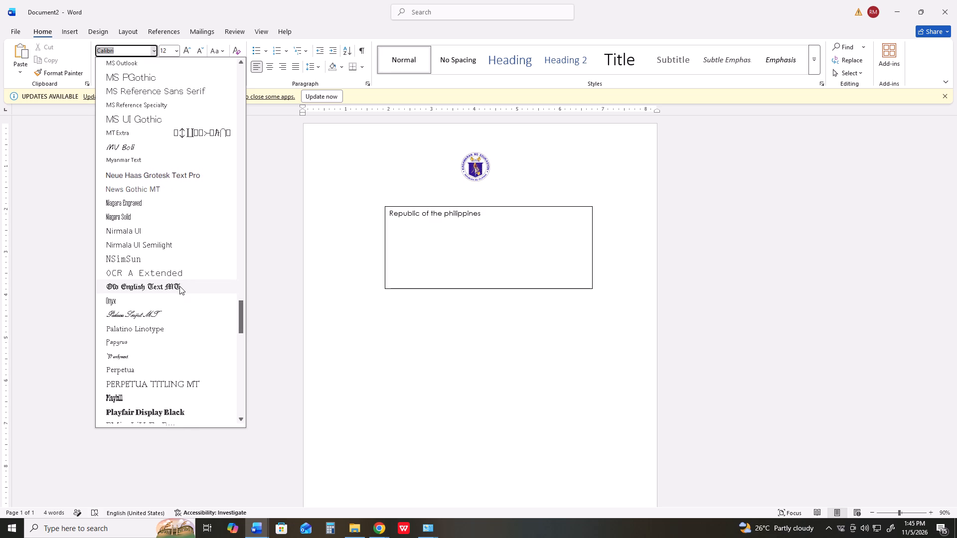
click(177, 286)
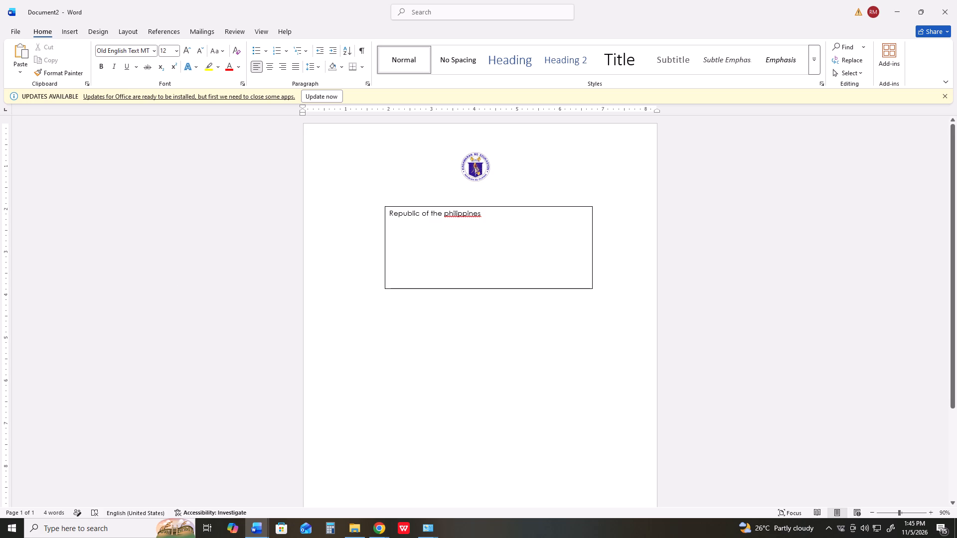
Delete the final "s" of "philippines" in the text box and start a new line below it.
click(495, 216)
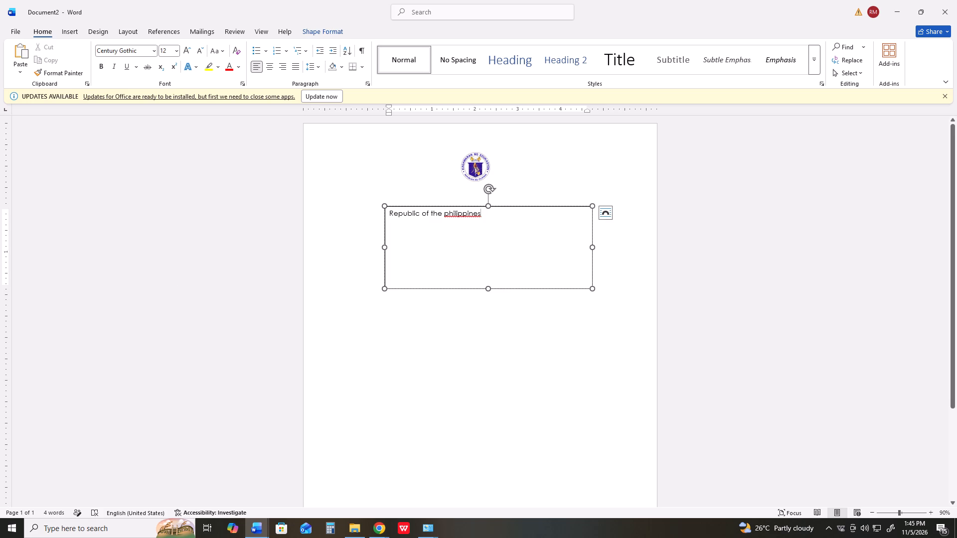
key(BackSpace)
key(Return)
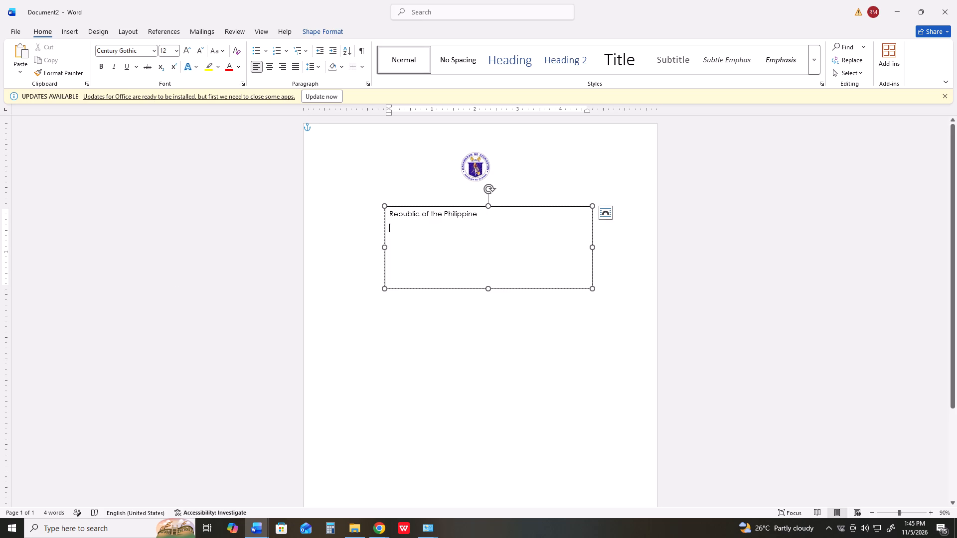
Copy the "Republic of the Philippine" line and set its font to Old English Text MT.
drag(480, 215, 401, 212)
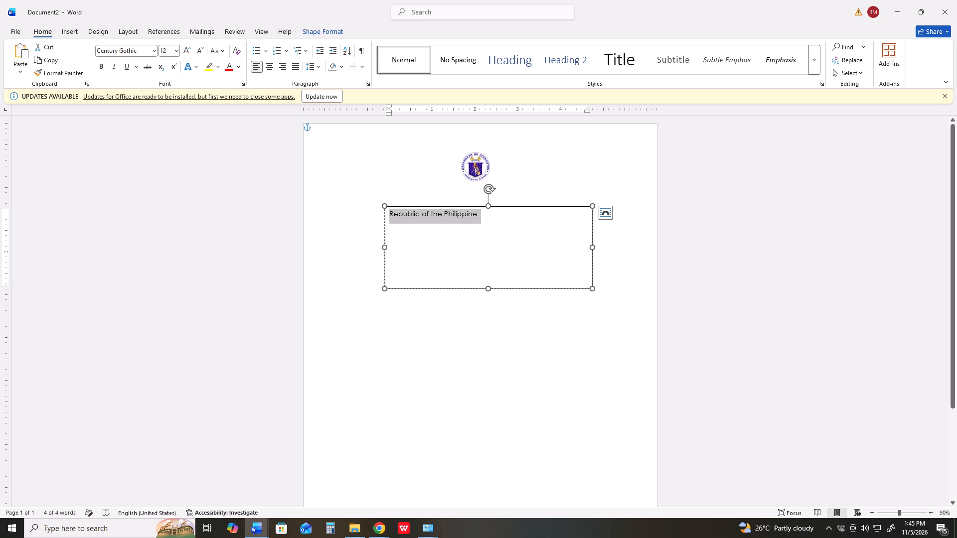
key(ctrl+c)
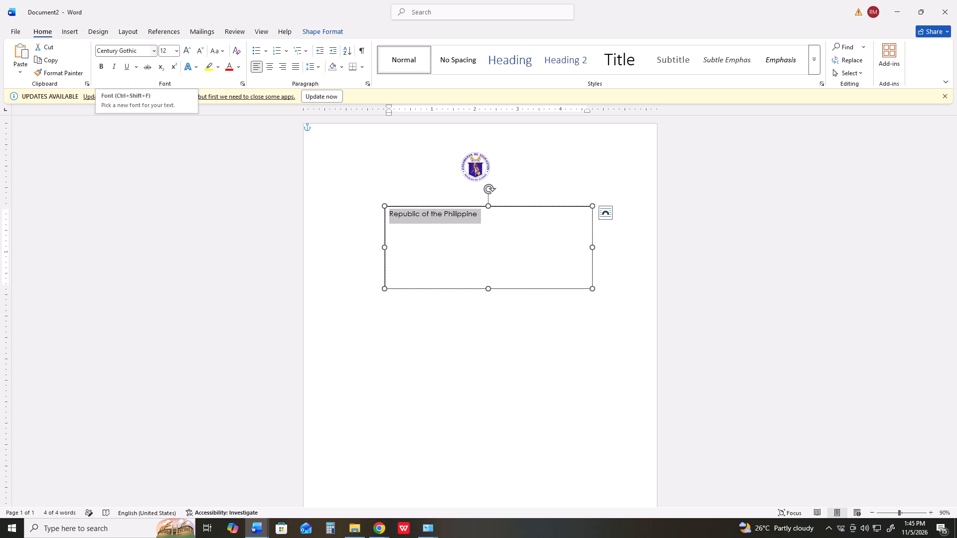
click(154, 51)
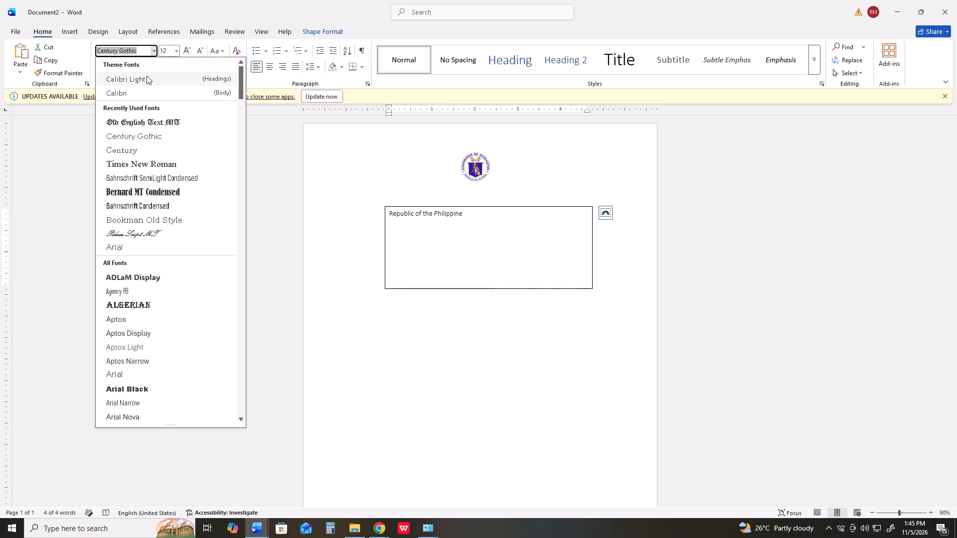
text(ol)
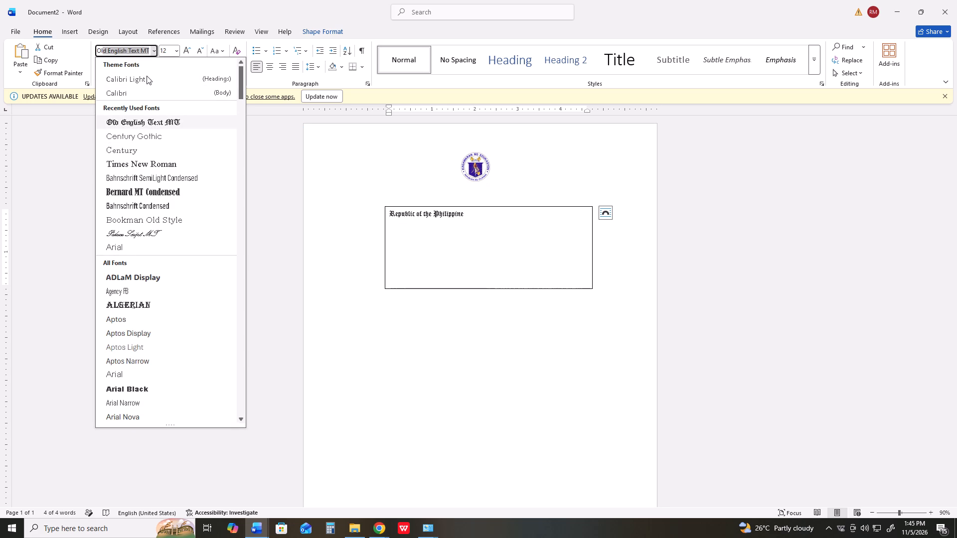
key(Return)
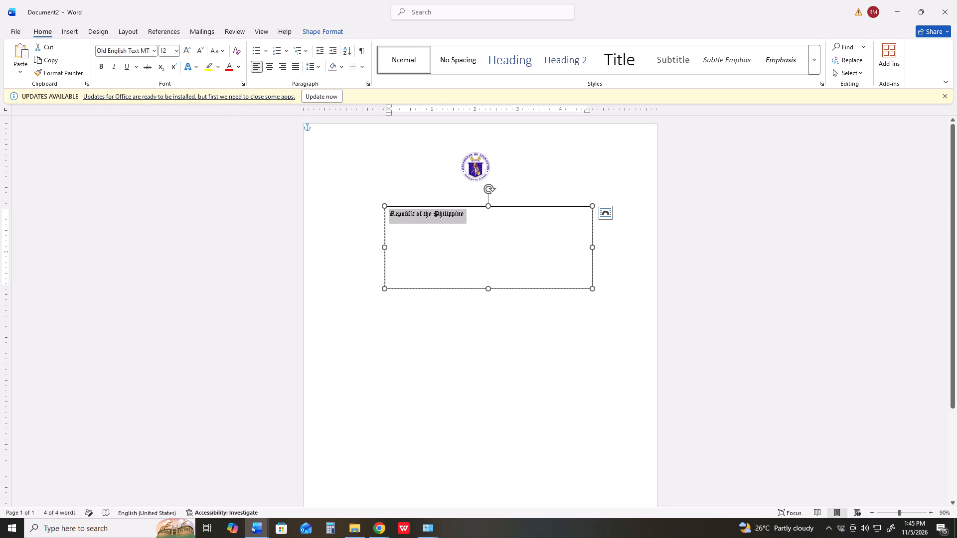
Centre the "Republic of the Philippine" line within the text box.
click(463, 220)
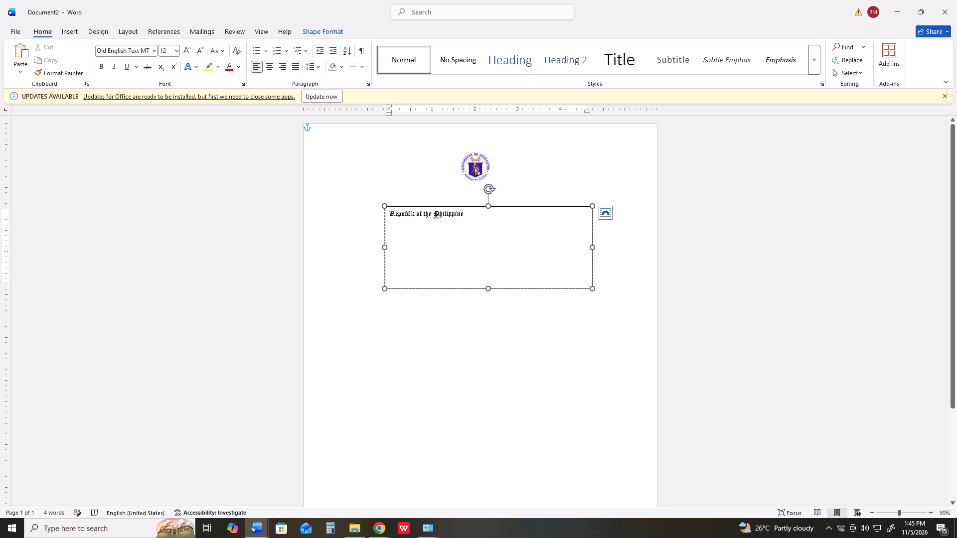
drag(390, 214, 450, 219)
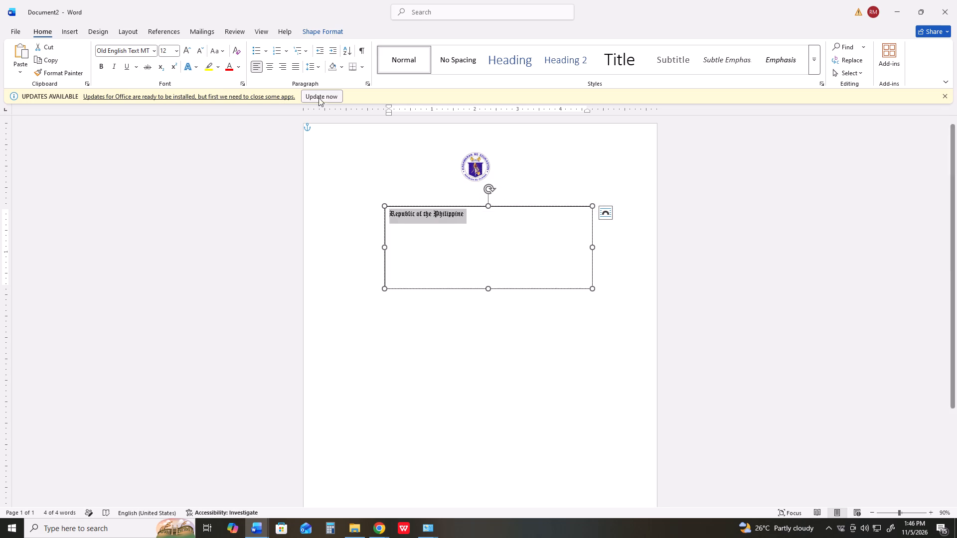
click(270, 67)
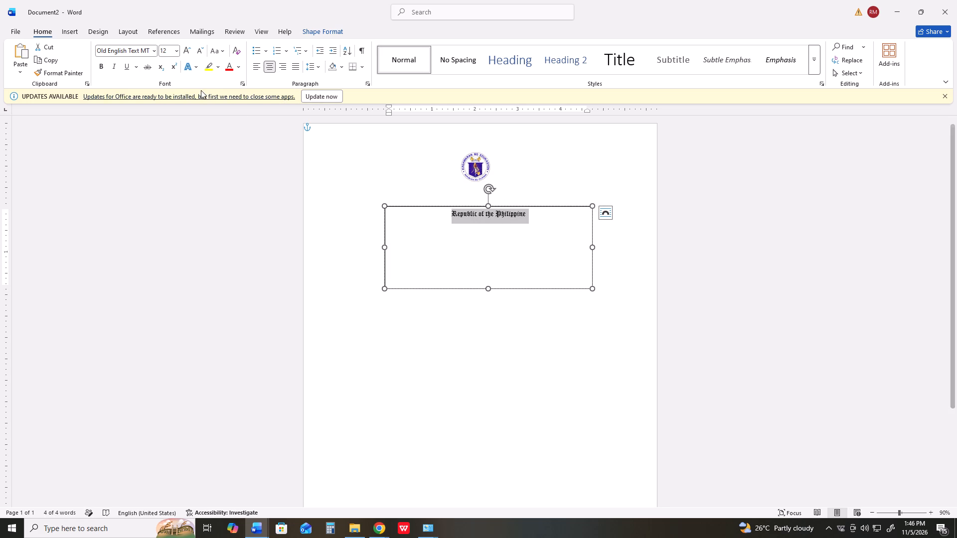
Enter "Department of Education" on the line below "Republic of the Philippine" in the text box.
drag(503, 236, 509, 235)
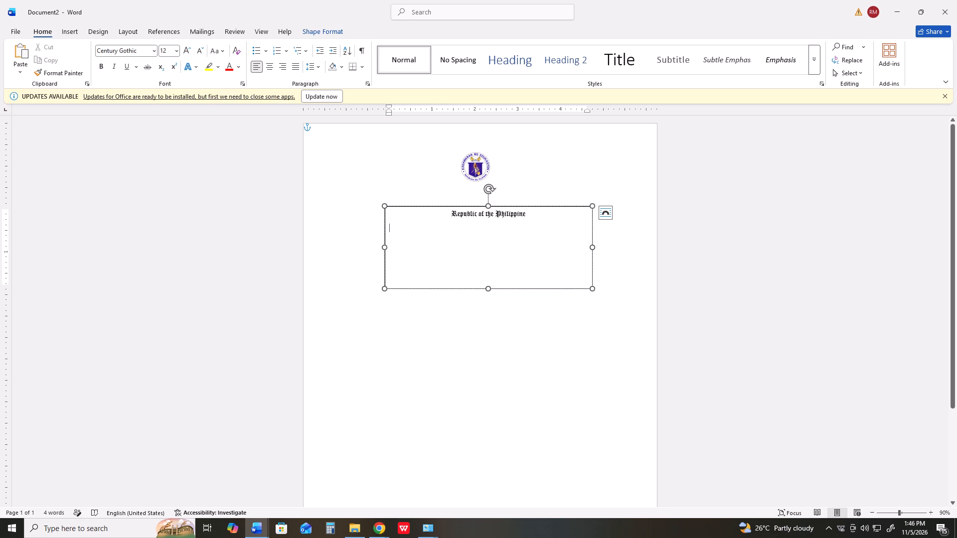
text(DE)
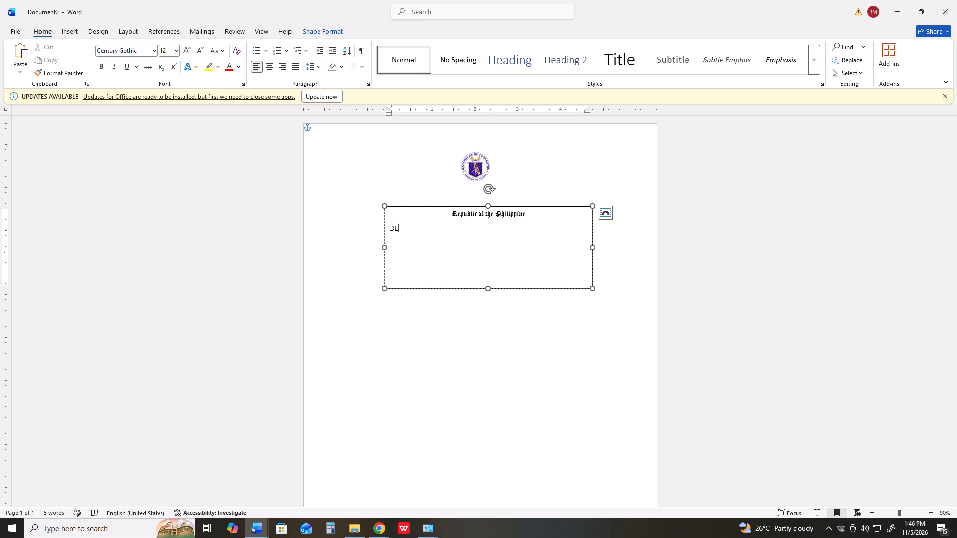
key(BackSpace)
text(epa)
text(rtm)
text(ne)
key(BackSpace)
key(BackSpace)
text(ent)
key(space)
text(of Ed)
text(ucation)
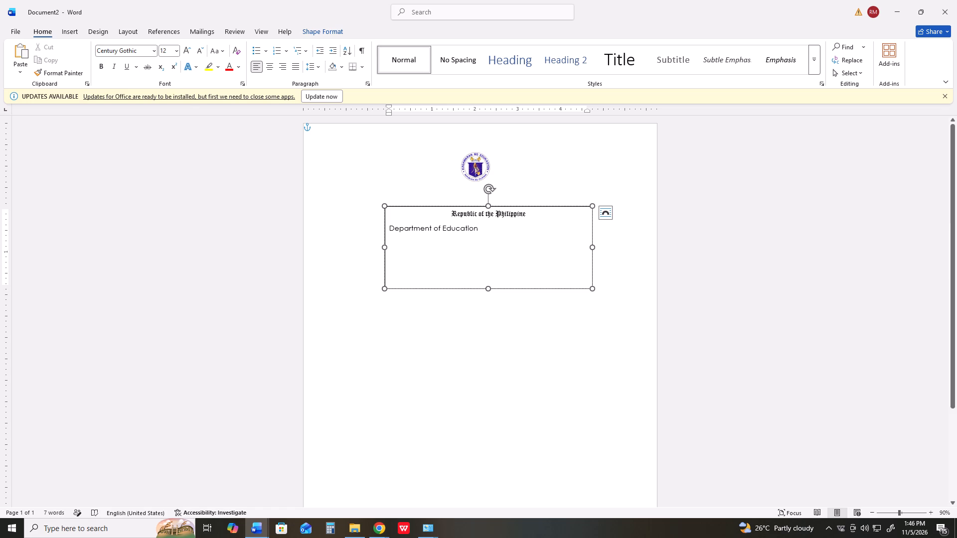
Format the "Department of Education" line in Old English Text MT at size 20 and centre it.
drag(493, 230, 383, 227)
click(153, 54)
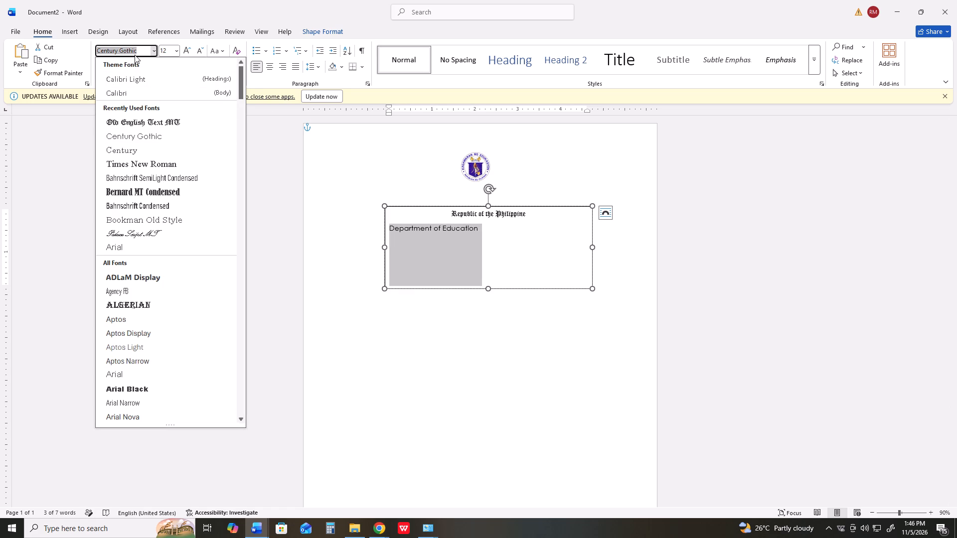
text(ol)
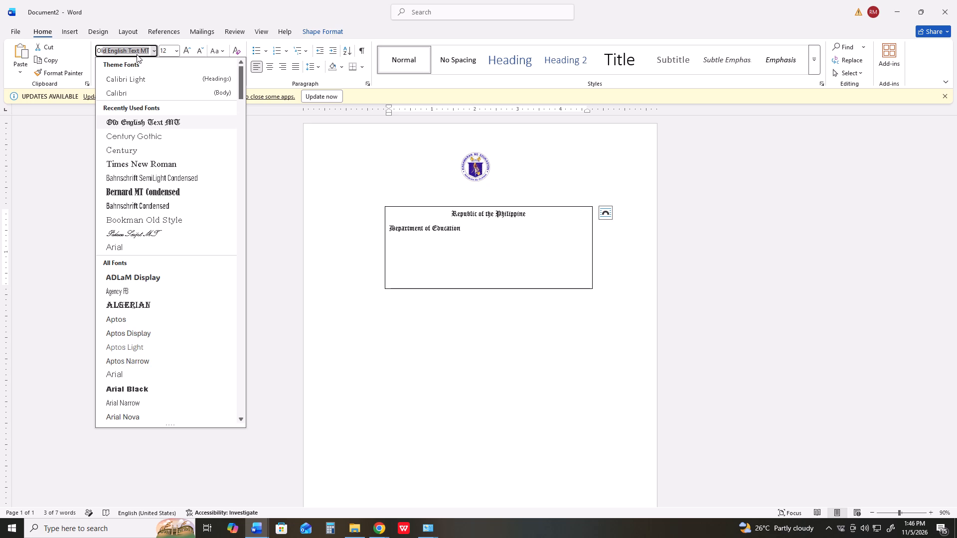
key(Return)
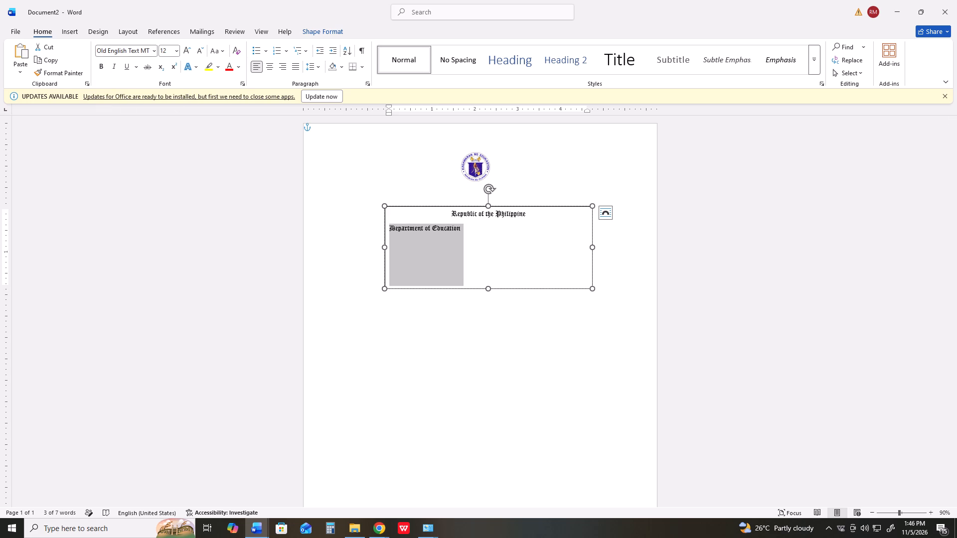
click(185, 51)
click(185, 51)
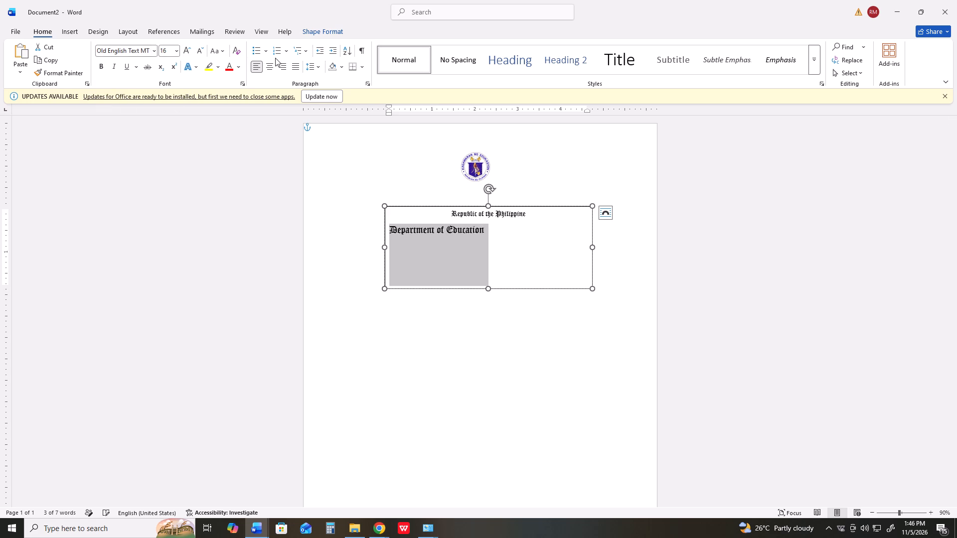
click(272, 64)
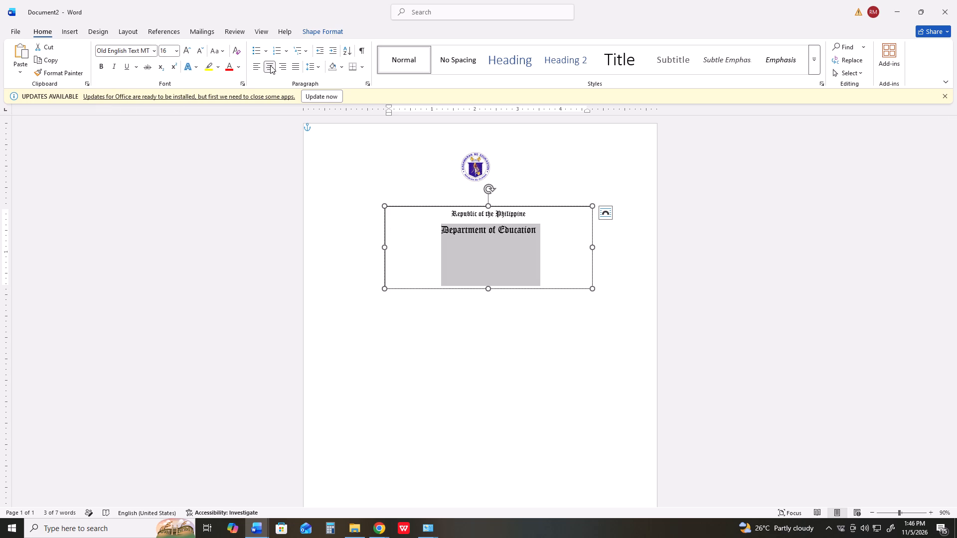
click(186, 52)
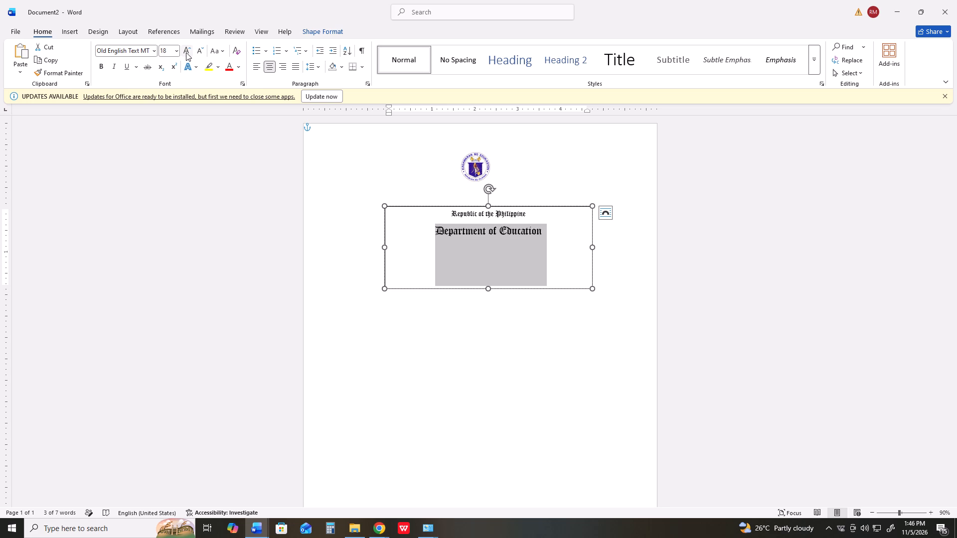
click(186, 52)
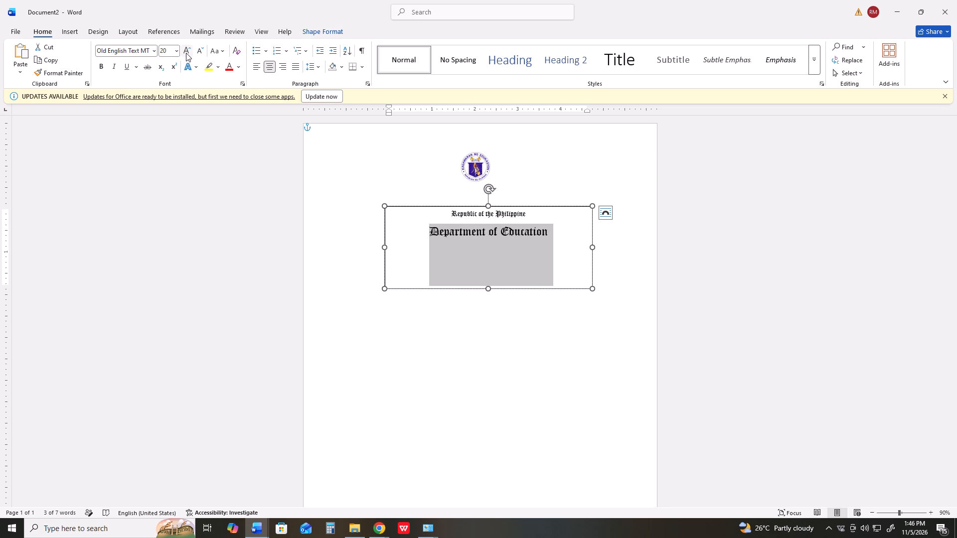
Start a new line below "Department of Education" and set its font size to 12.
click(559, 238)
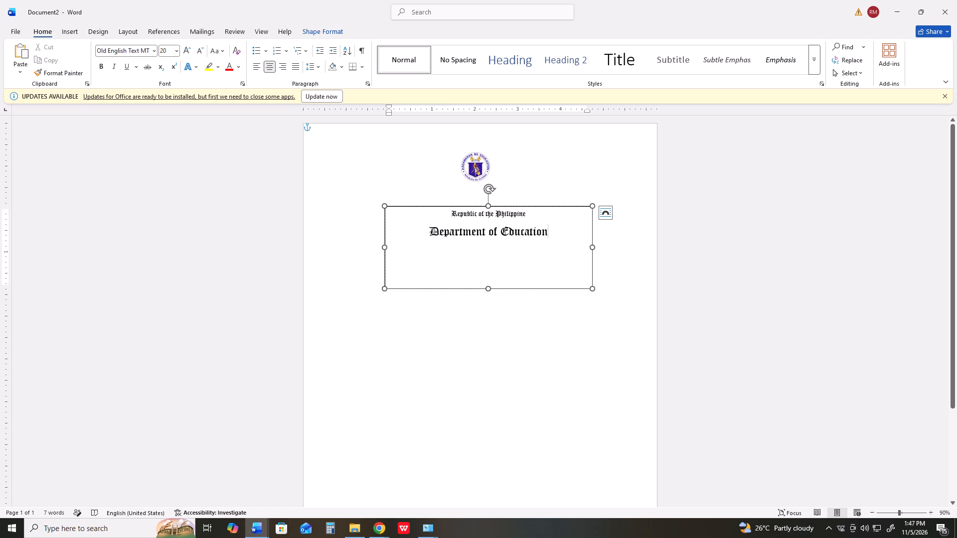
key(BackSpace)
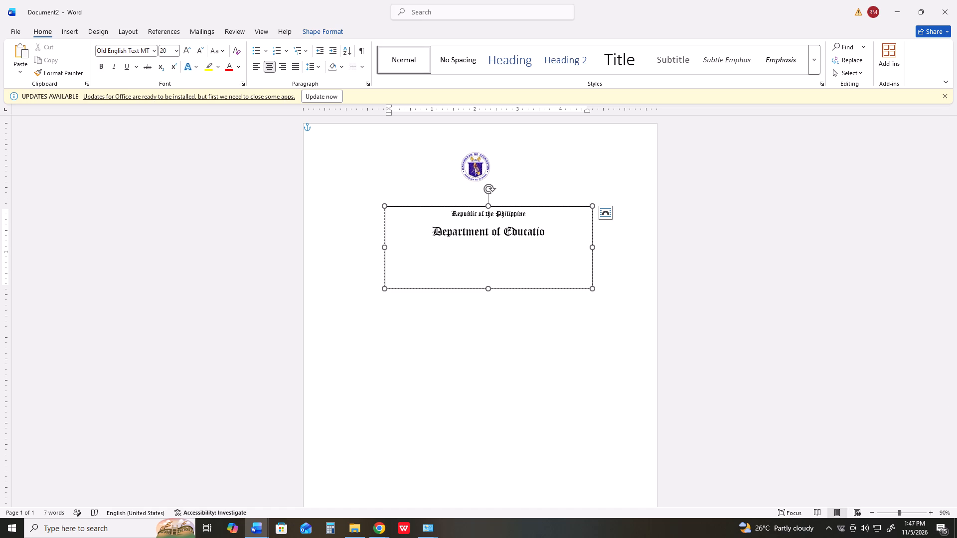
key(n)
key(shift+Return)
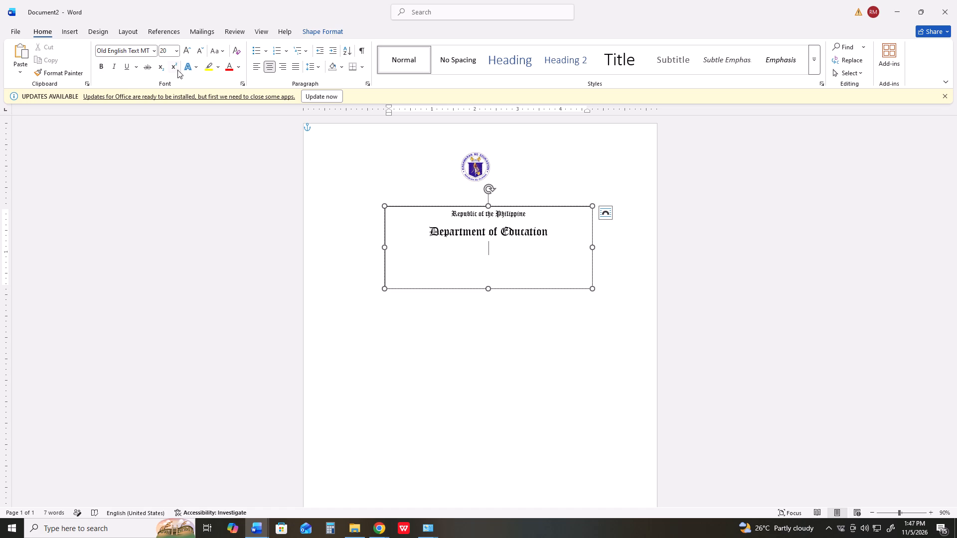
click(177, 51)
click(171, 114)
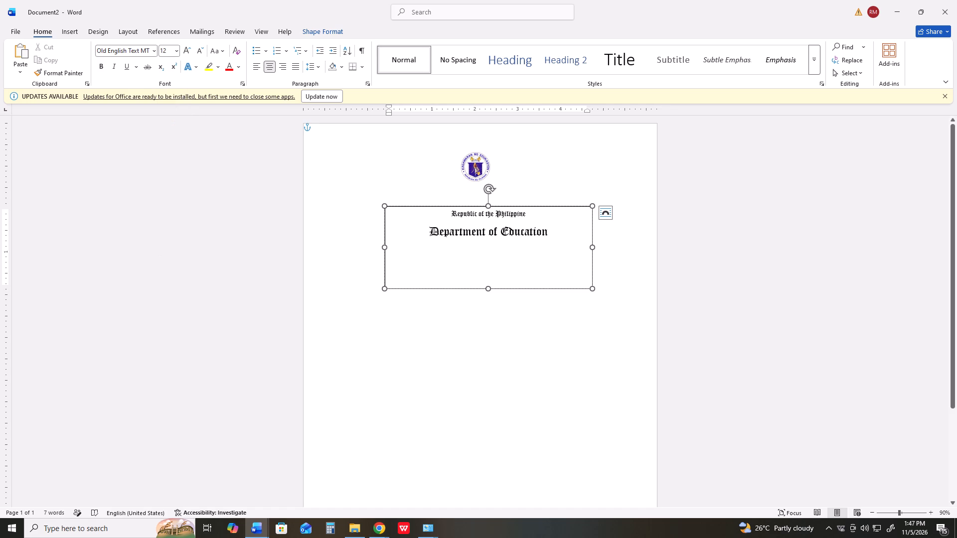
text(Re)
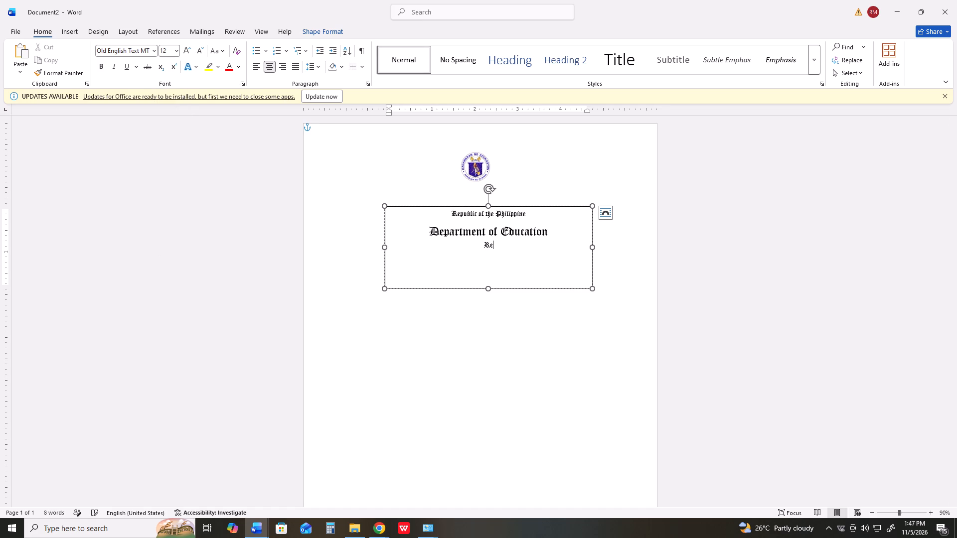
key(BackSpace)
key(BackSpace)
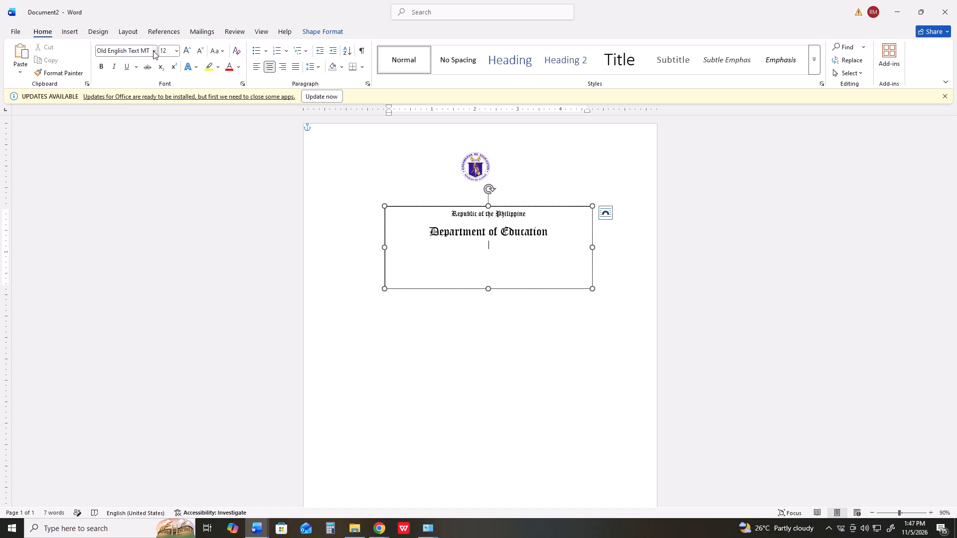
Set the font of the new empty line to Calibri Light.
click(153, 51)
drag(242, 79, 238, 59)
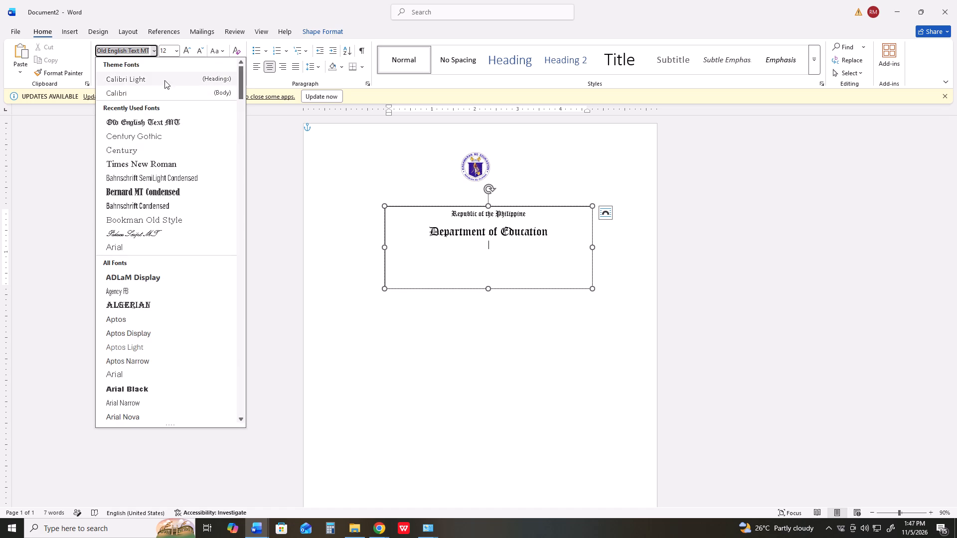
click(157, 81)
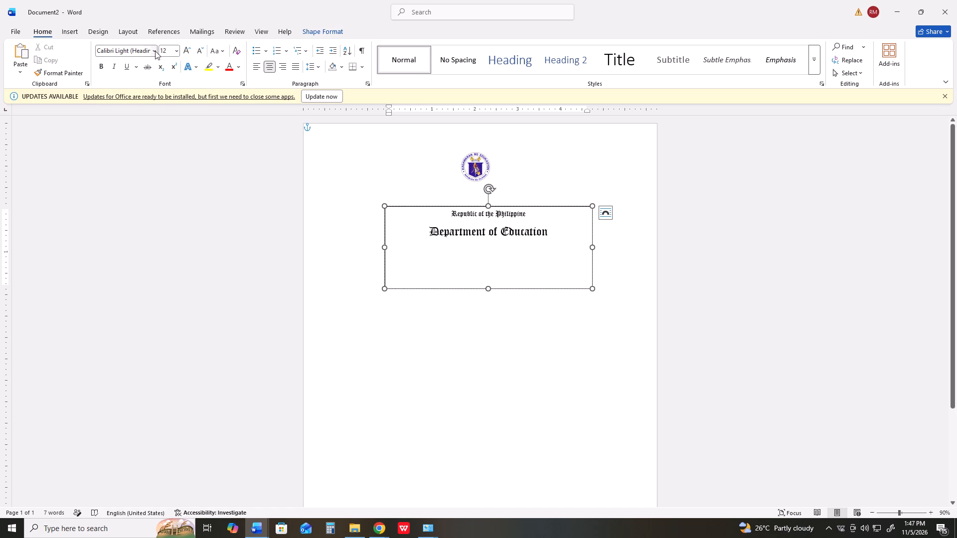
Set the empty line's font to Times New Roman and enter "Region V" on it.
click(155, 51)
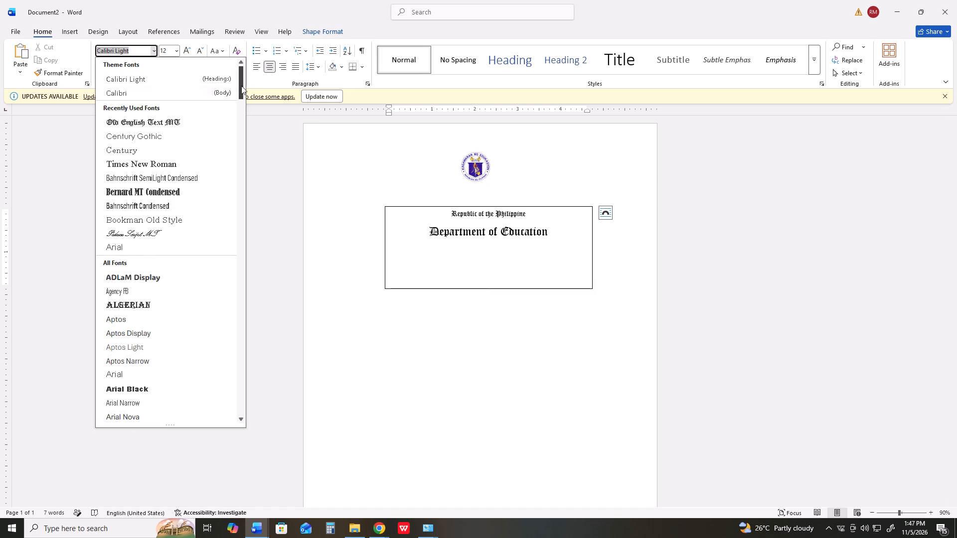
click(242, 85)
click(176, 155)
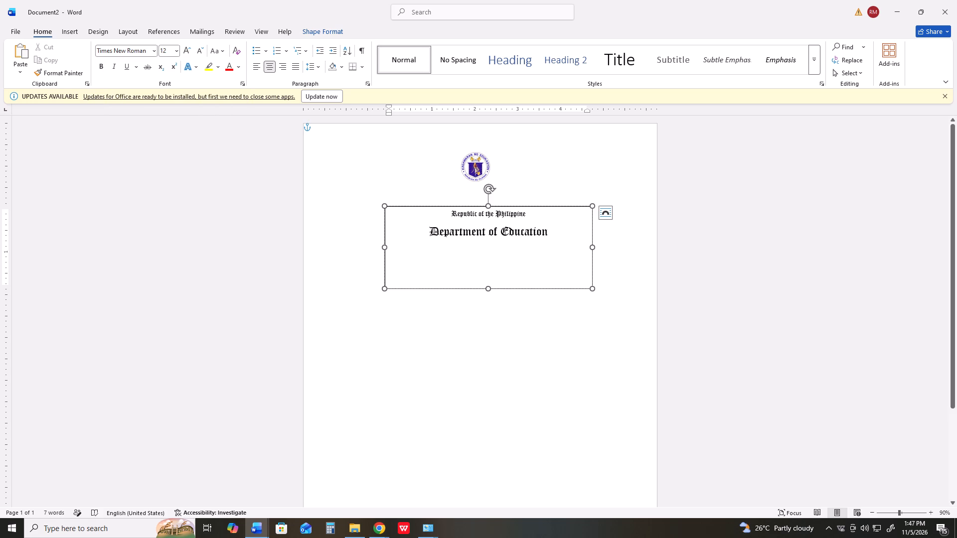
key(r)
key(BackSpace)
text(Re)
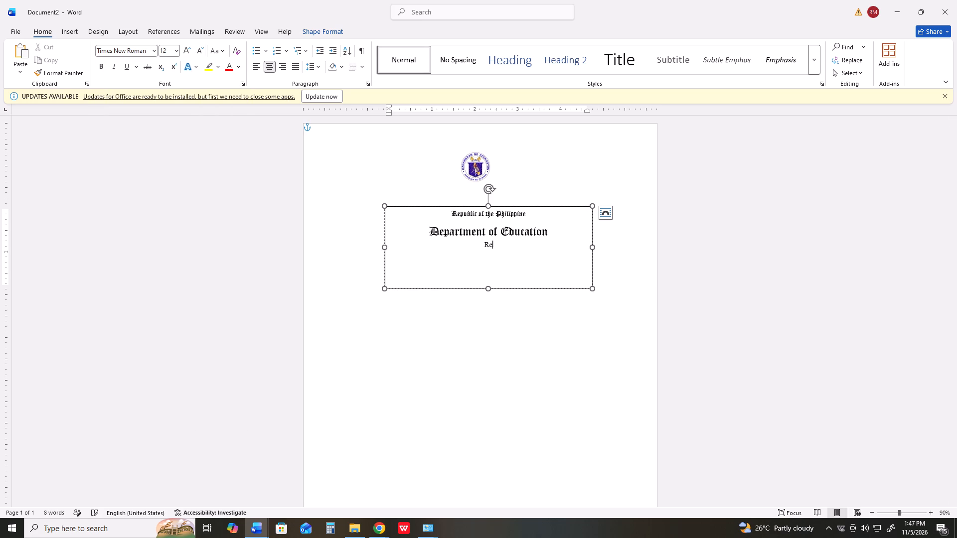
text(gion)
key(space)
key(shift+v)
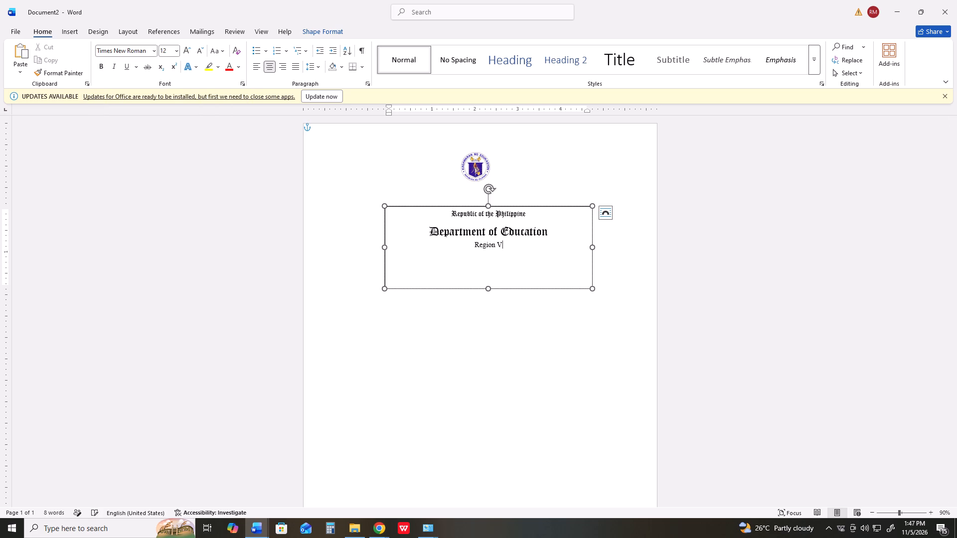
Add the line "SCHOOL DIVISION OF MASBATE" below "Region V".
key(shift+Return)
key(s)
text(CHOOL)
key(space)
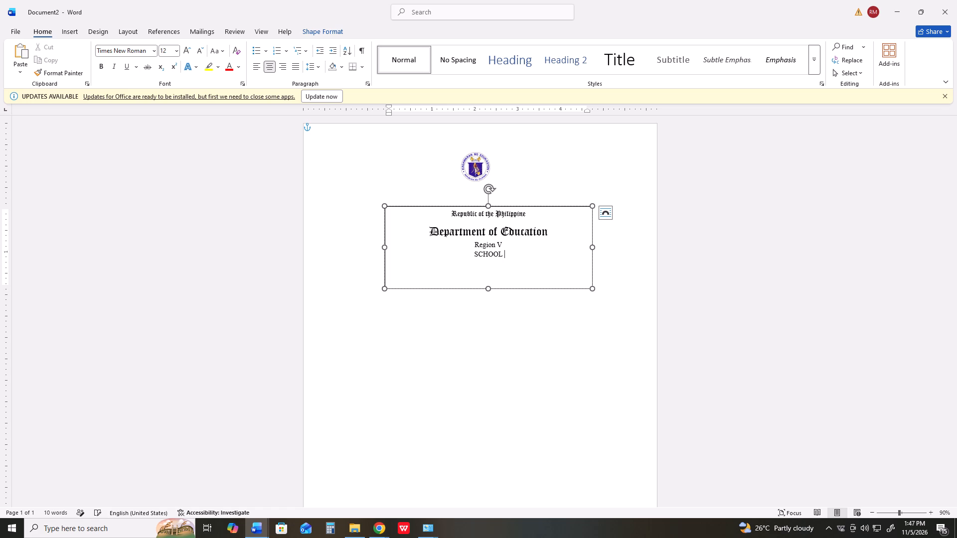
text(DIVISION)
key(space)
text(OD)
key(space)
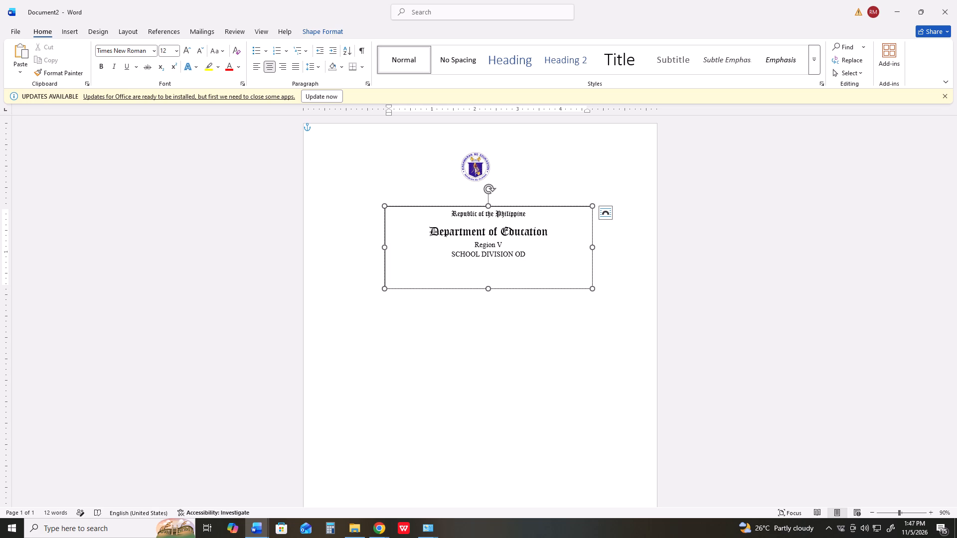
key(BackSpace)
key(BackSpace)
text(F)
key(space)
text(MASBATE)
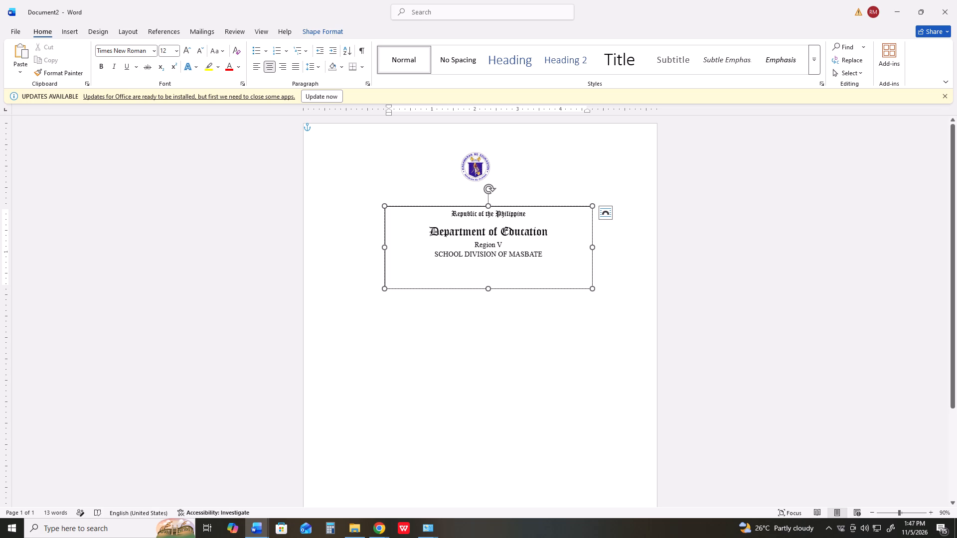
Shrink the heading text box closer around its four lines and move it up, centred beneath the seal.
drag(593, 290, 577, 271)
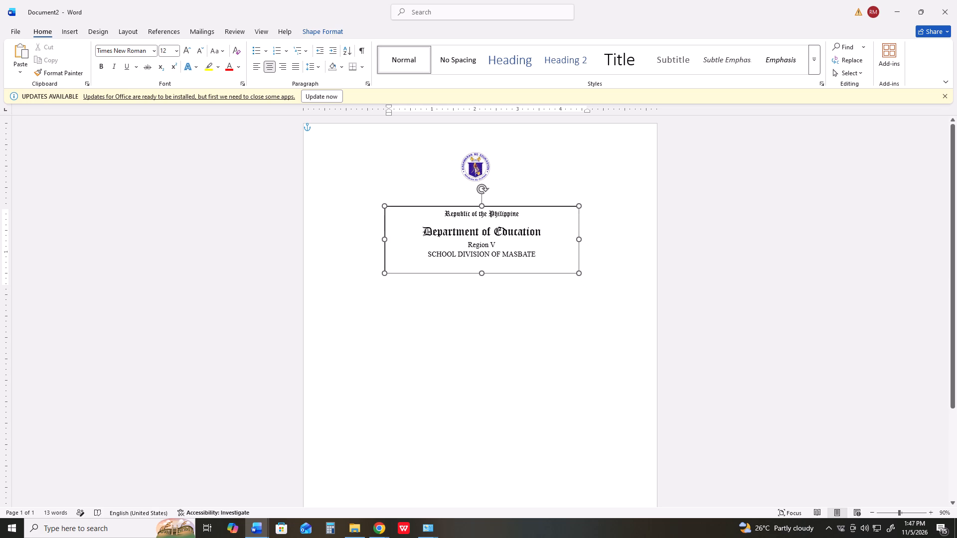
drag(577, 271, 542, 271)
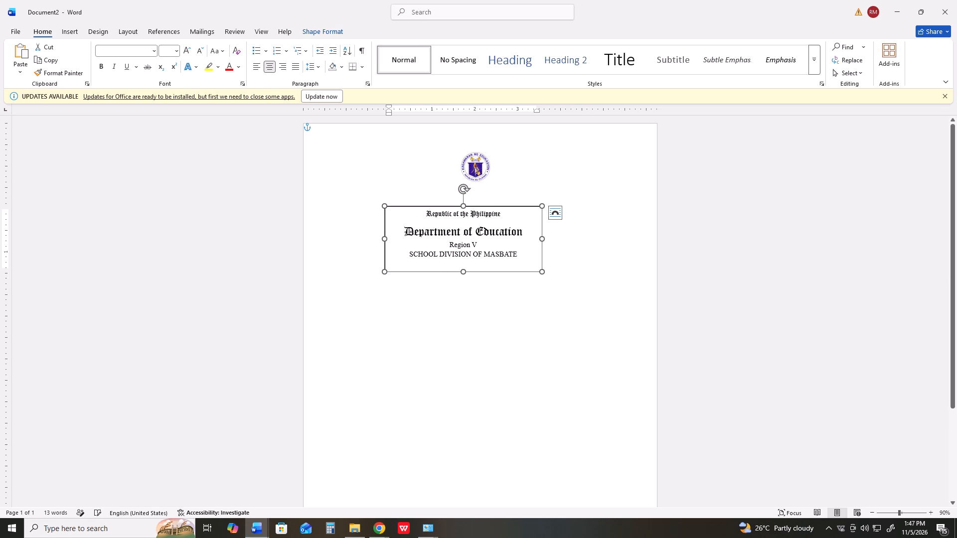
drag(476, 206, 489, 193)
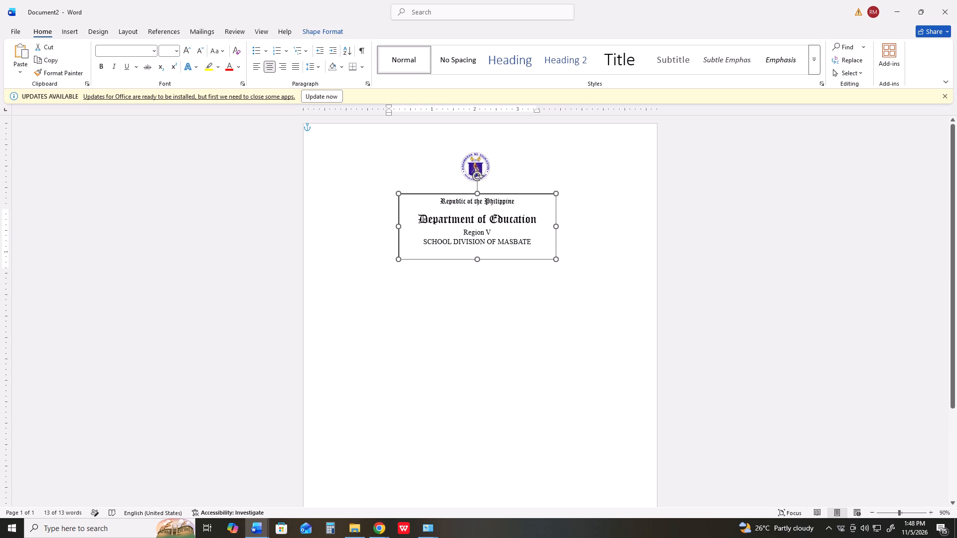
Narrow the heading text box slightly from its right side, to about 3.45 inches wide.
drag(489, 193, 489, 193)
drag(551, 109, 636, 120)
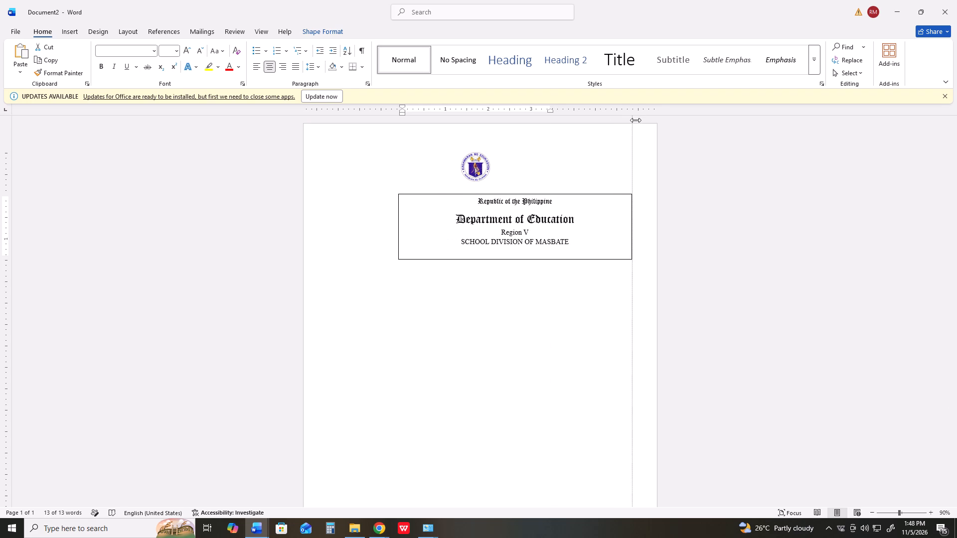
drag(636, 120, 543, 125)
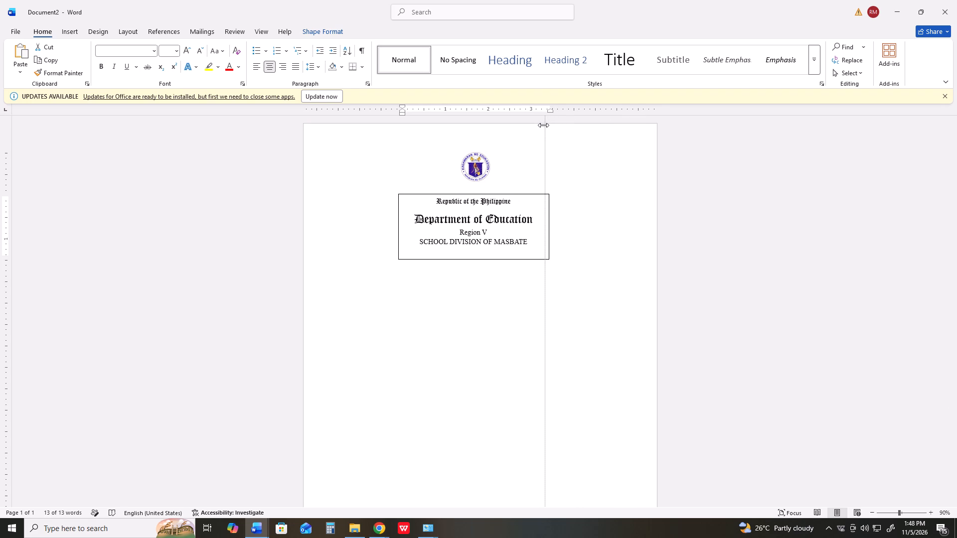
drag(543, 125, 540, 128)
click(537, 304)
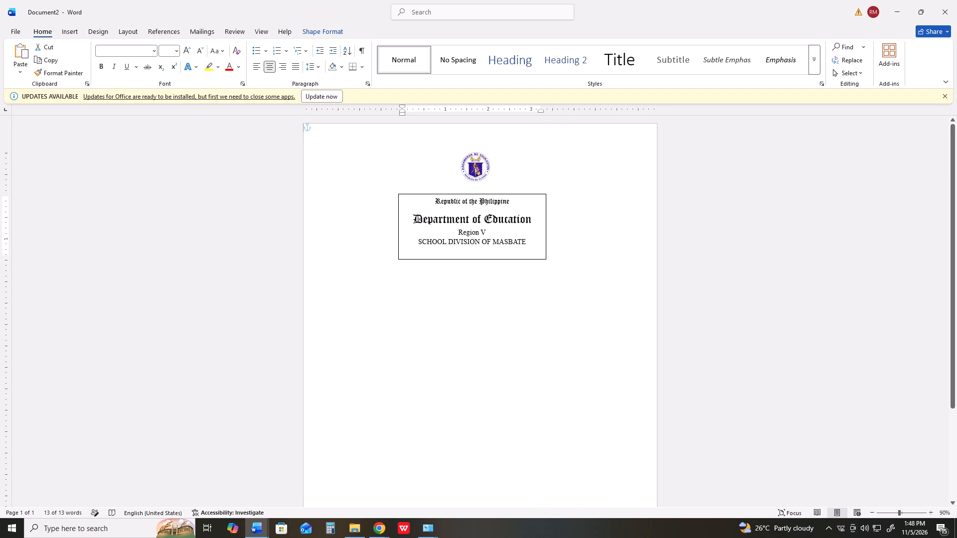
Nudge the heading text box rightward until it is centred beneath the seal, and deselect it.
click(483, 226)
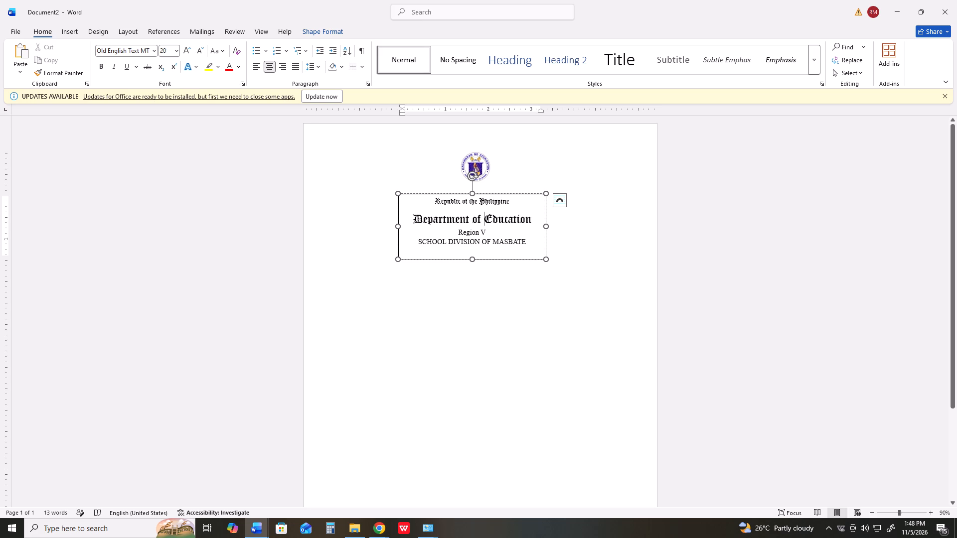
click(495, 195)
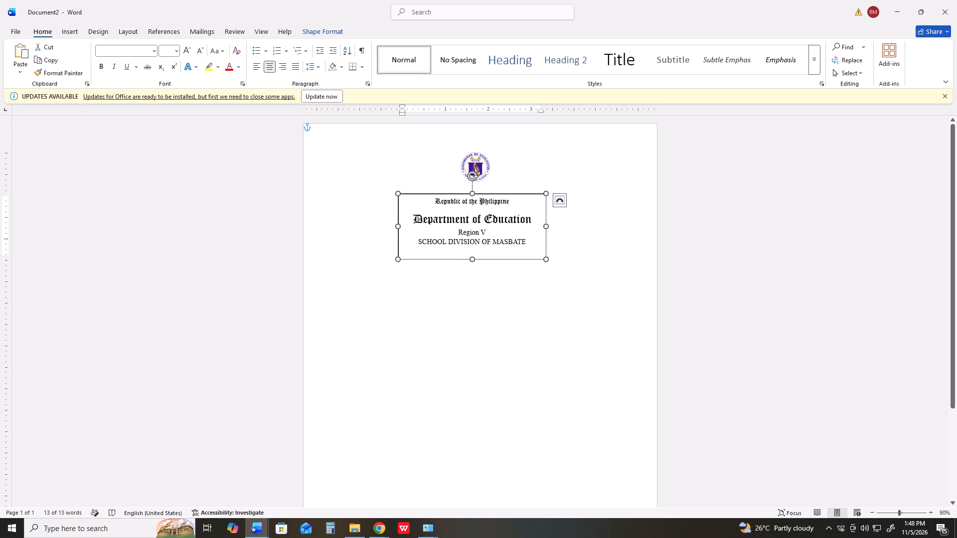
key(Right)
key(Right)
key(Right)
key(Right)
key(Right)
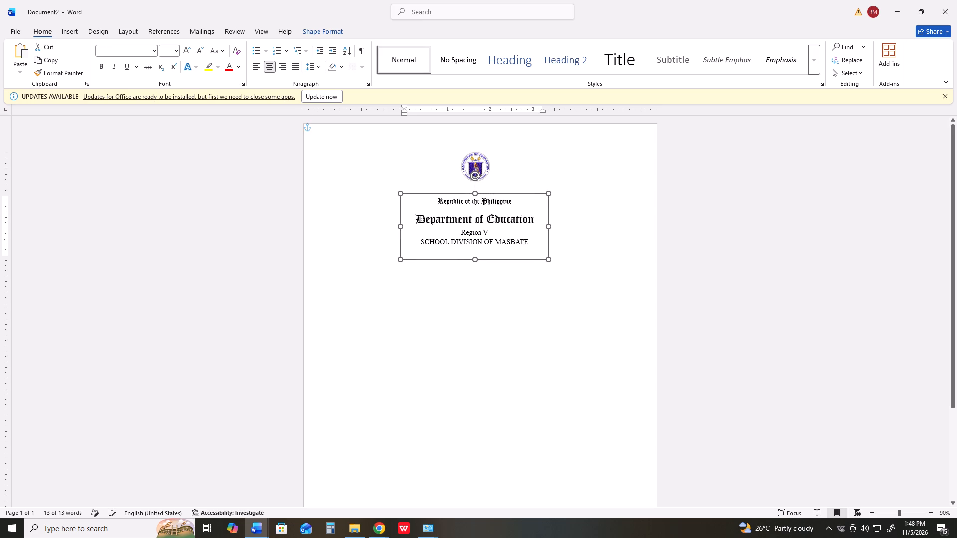
key(Right)
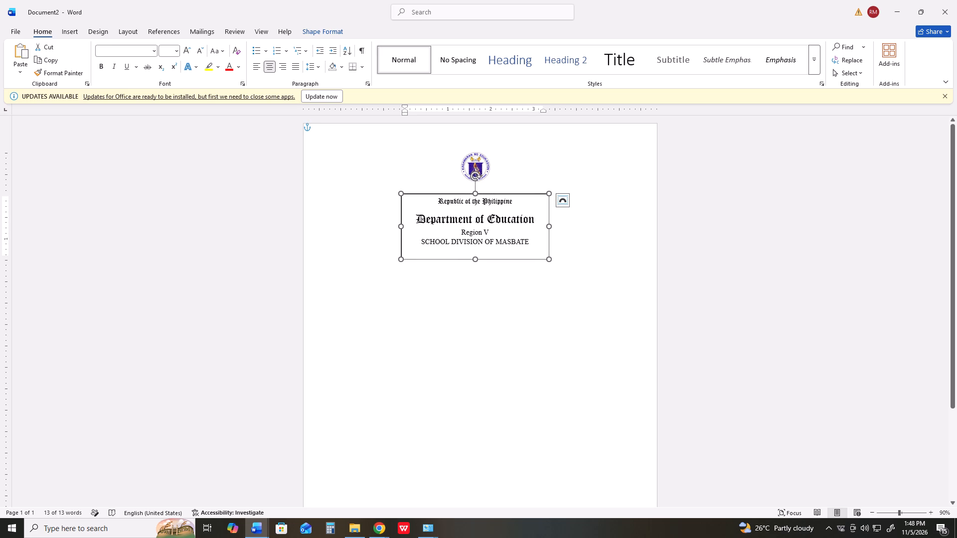
scroll(551, 352, down, 8)
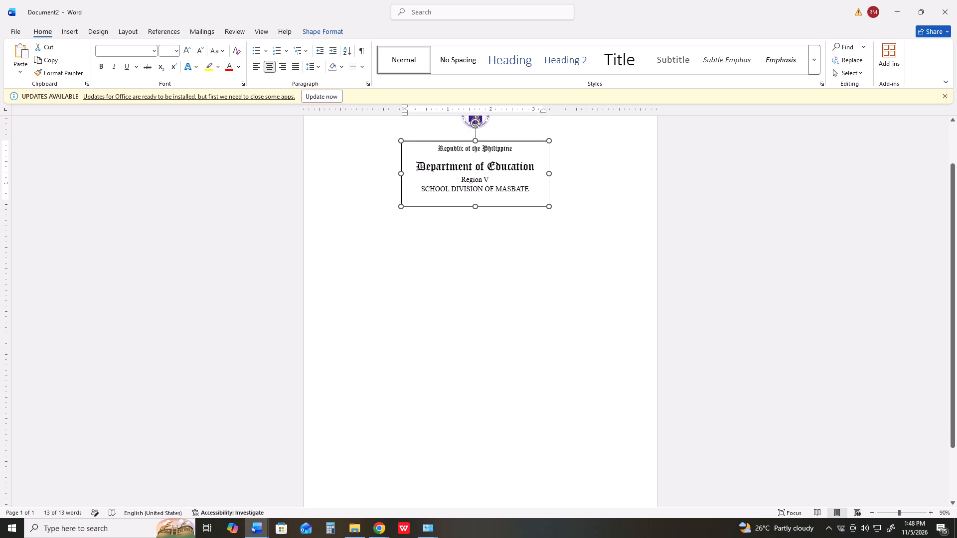
click(481, 308)
click(545, 278)
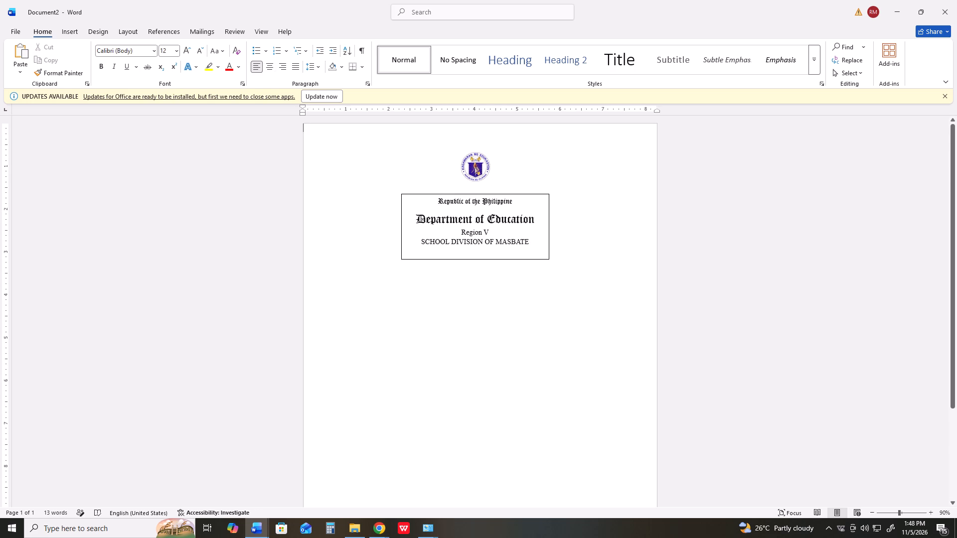
Insert a new text box below the heading box, sized about 3.9 inches high by 6.87 inches wide.
scroll(532, 292, down, 1)
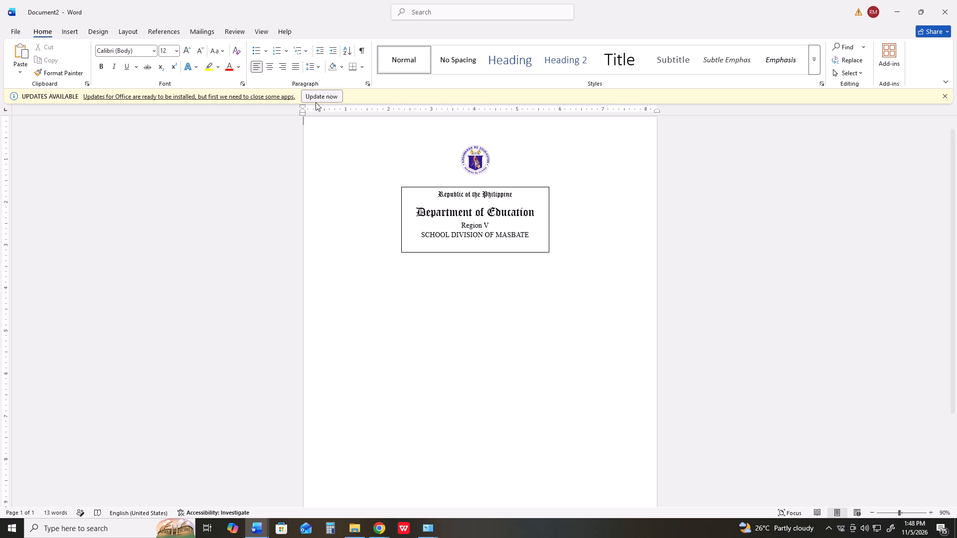
click(78, 37)
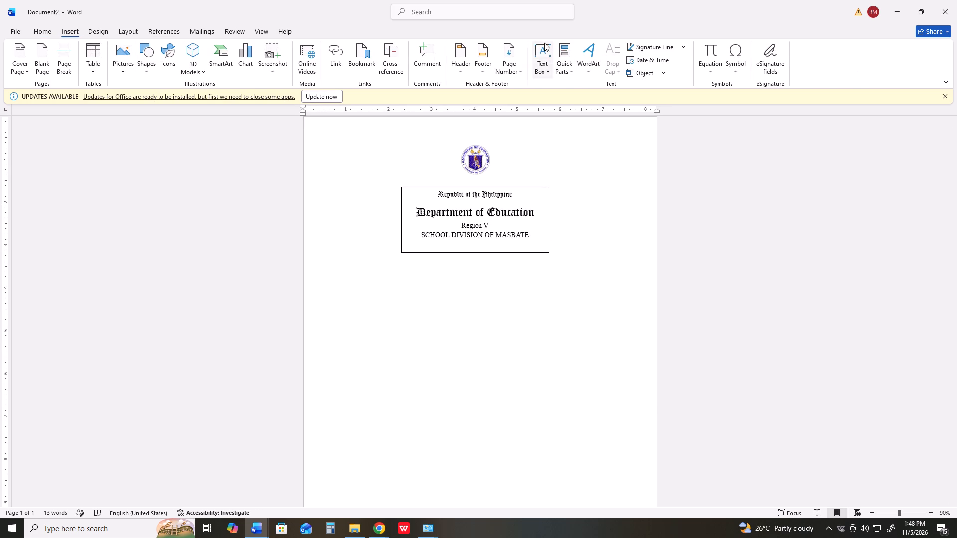
click(541, 46)
click(581, 126)
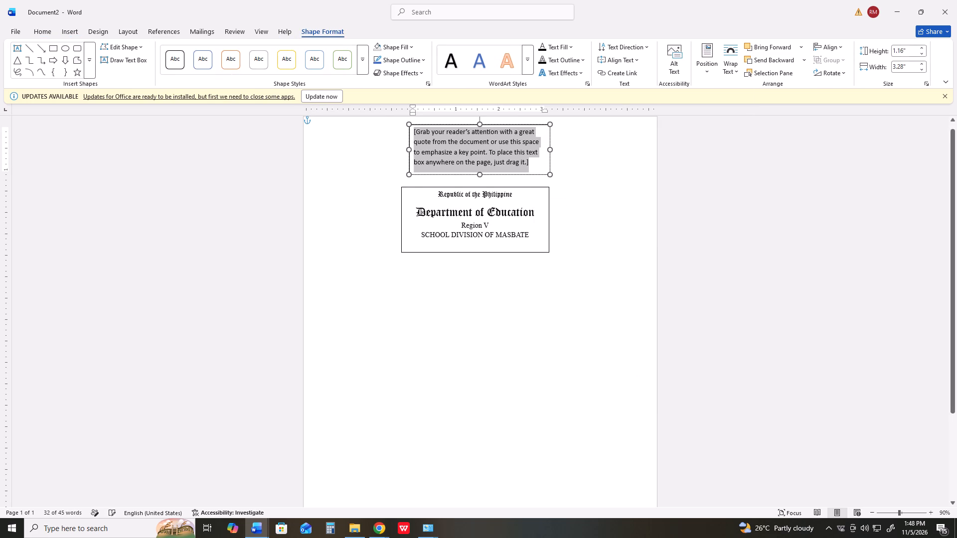
drag(491, 124, 429, 305)
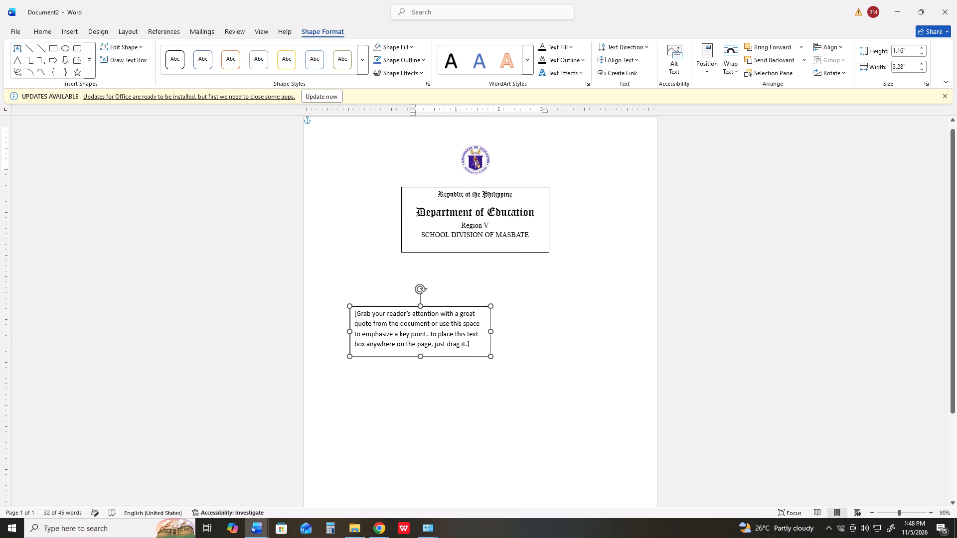
drag(429, 305, 416, 266)
scroll(446, 289, down, 3)
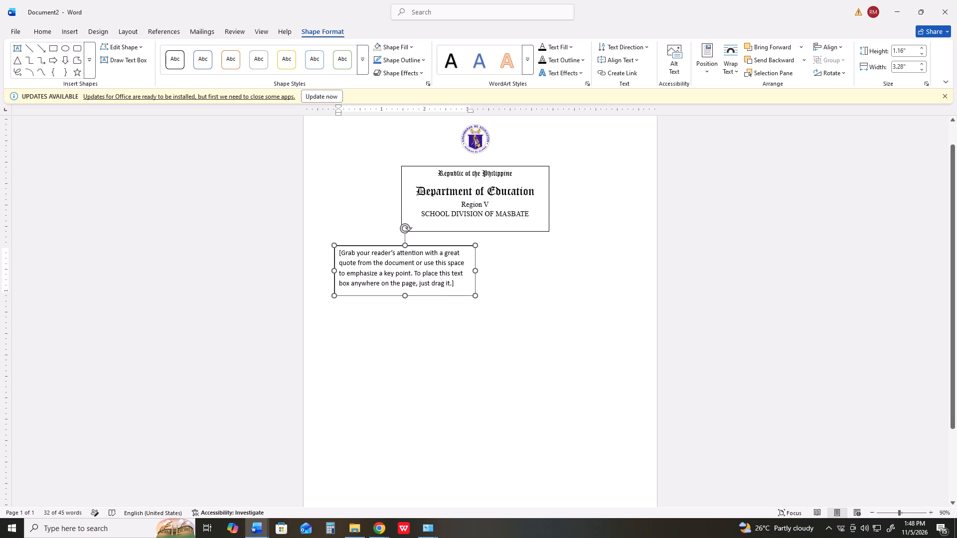
drag(477, 295, 595, 411)
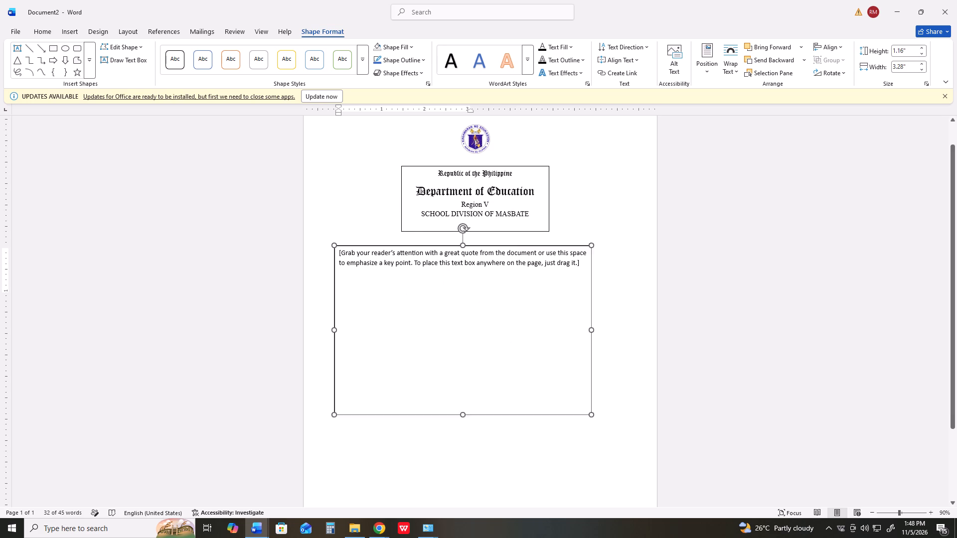
drag(595, 411, 630, 412)
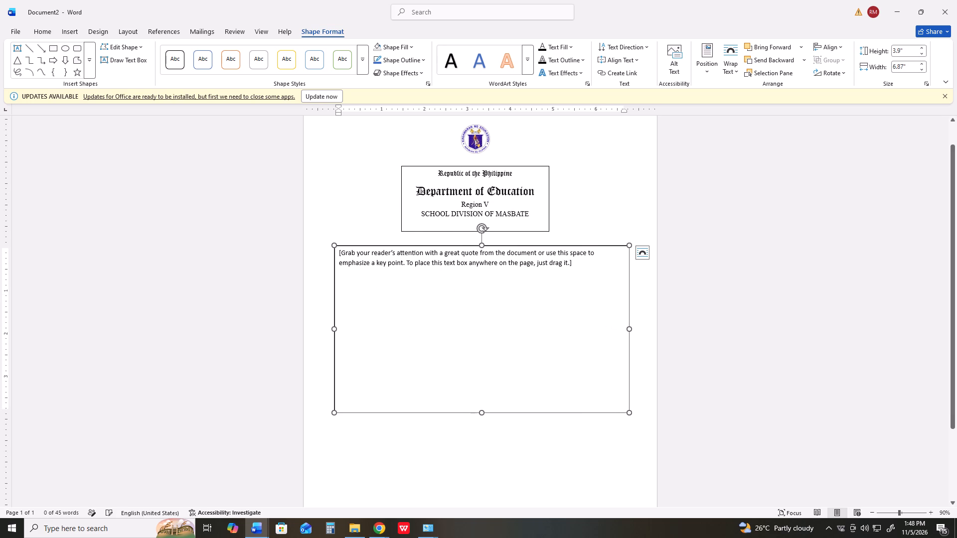
Remove the outline from the heading text box.
click(551, 191)
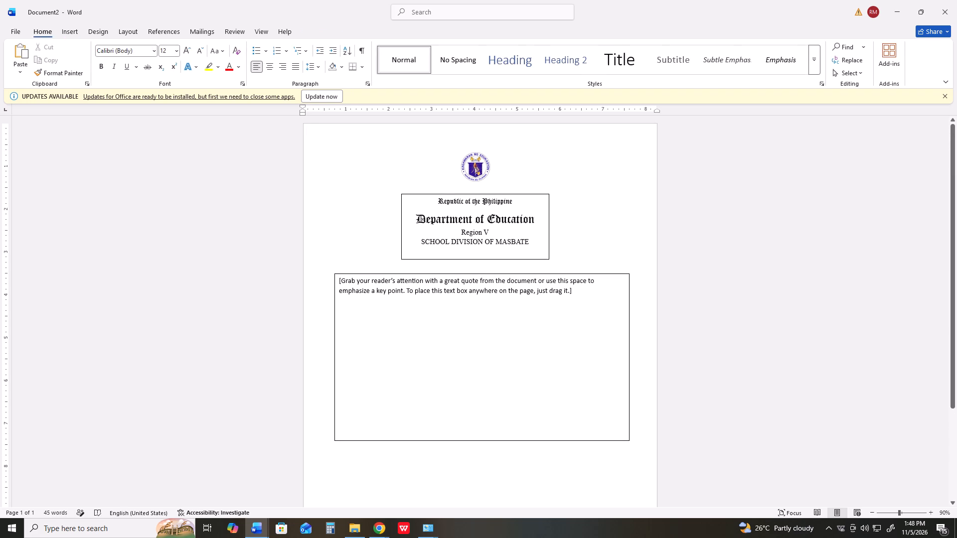
click(547, 195)
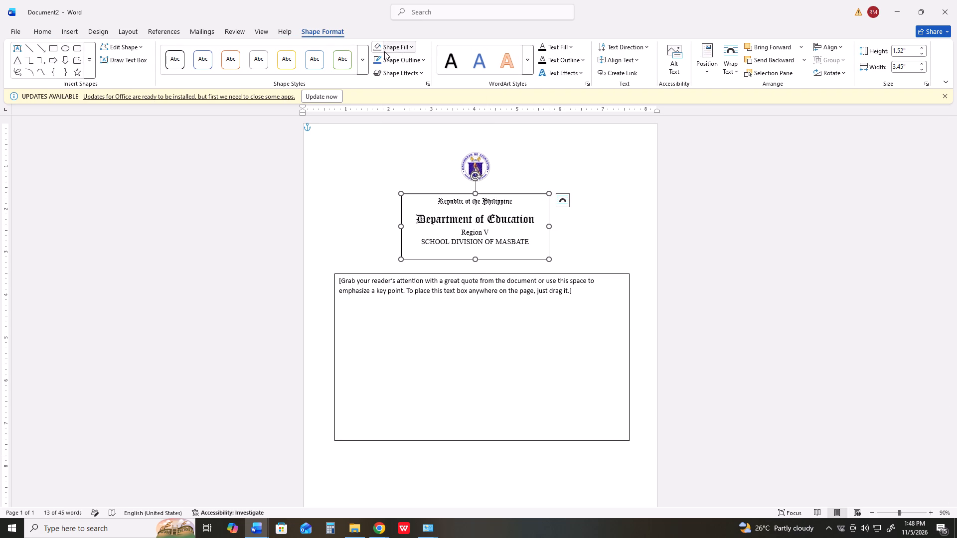
click(380, 64)
click(391, 63)
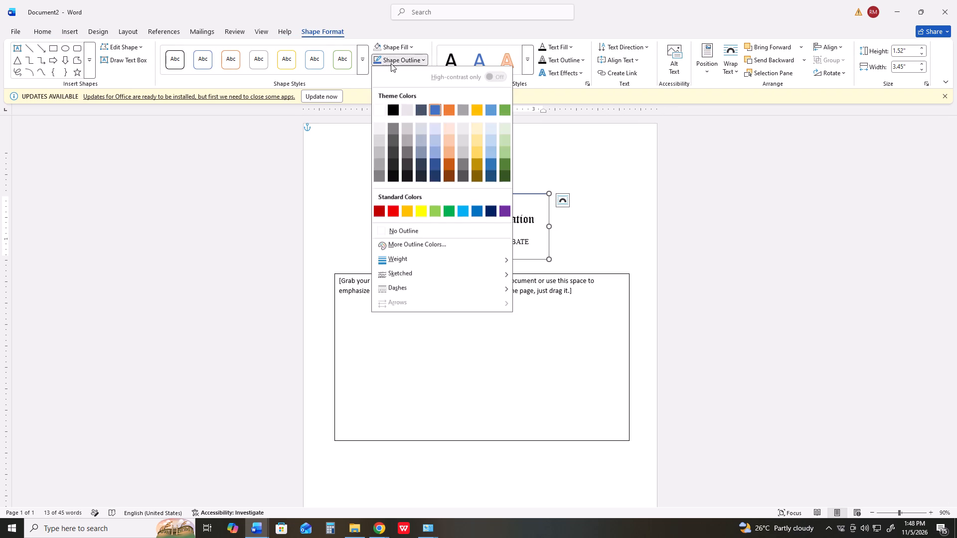
click(384, 232)
click(616, 214)
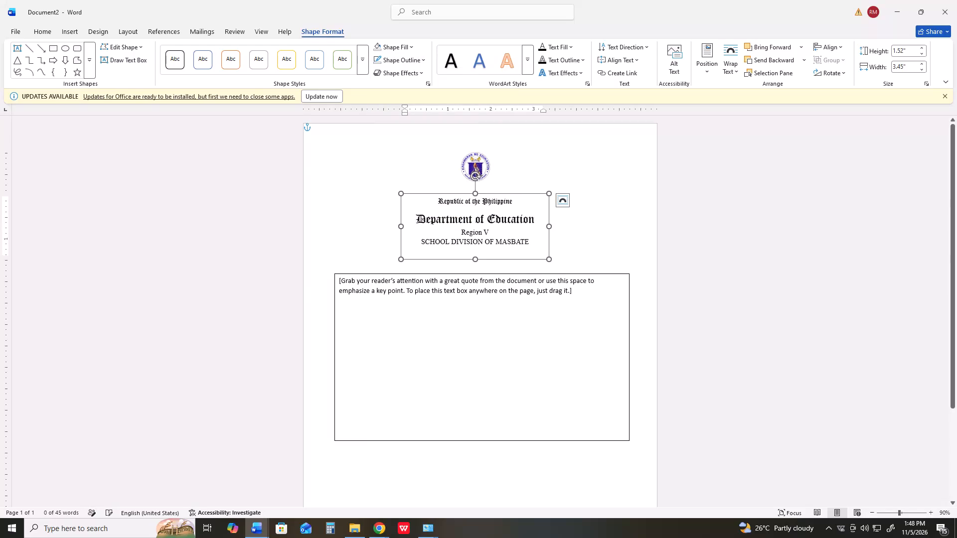
Replace the placeholder text in the large text box with "PERTINENT" and "PAPERS" on two lines.
scroll(605, 225, down, 7)
click(521, 264)
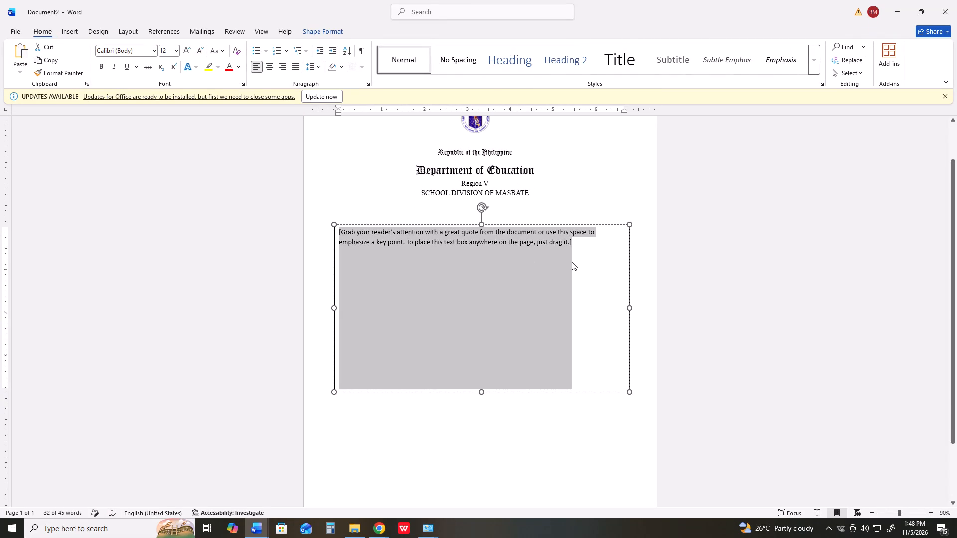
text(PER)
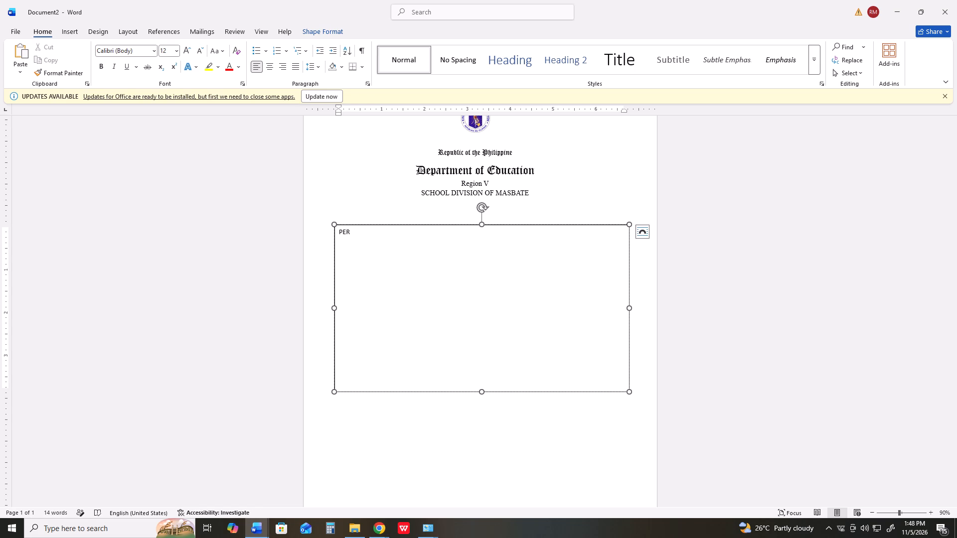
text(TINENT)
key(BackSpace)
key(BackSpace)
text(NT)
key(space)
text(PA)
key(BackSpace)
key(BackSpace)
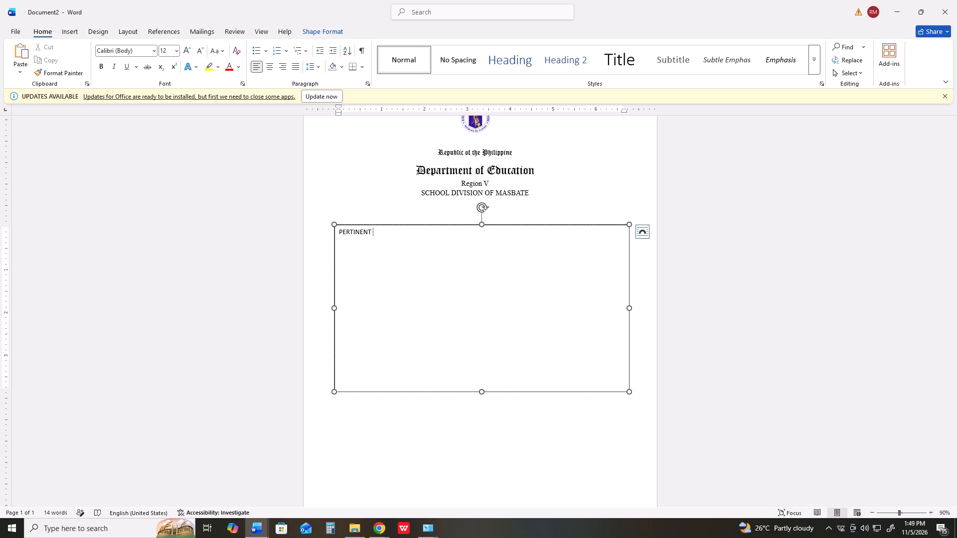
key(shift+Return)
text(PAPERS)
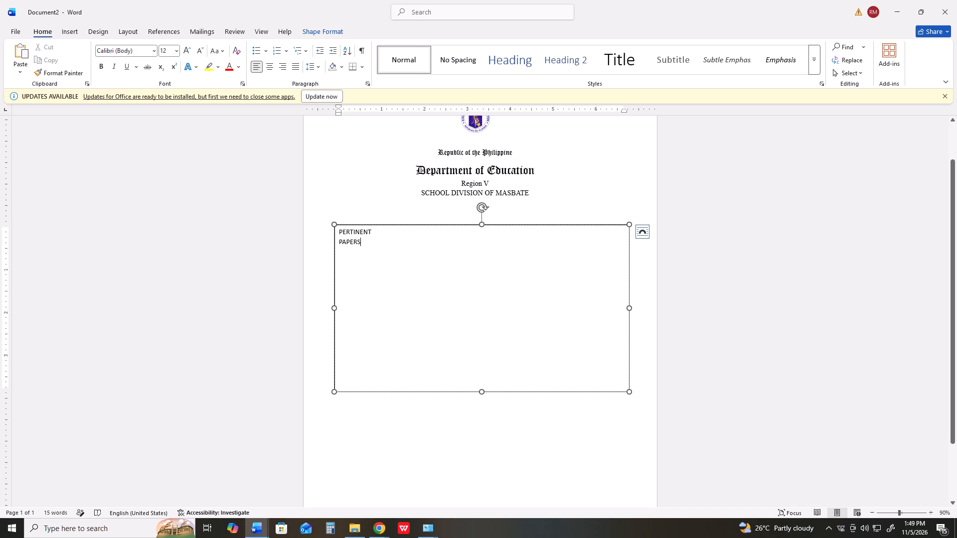
Centre the two "PERTINENT PAPERS" lines in the large text box.
drag(339, 232, 356, 251)
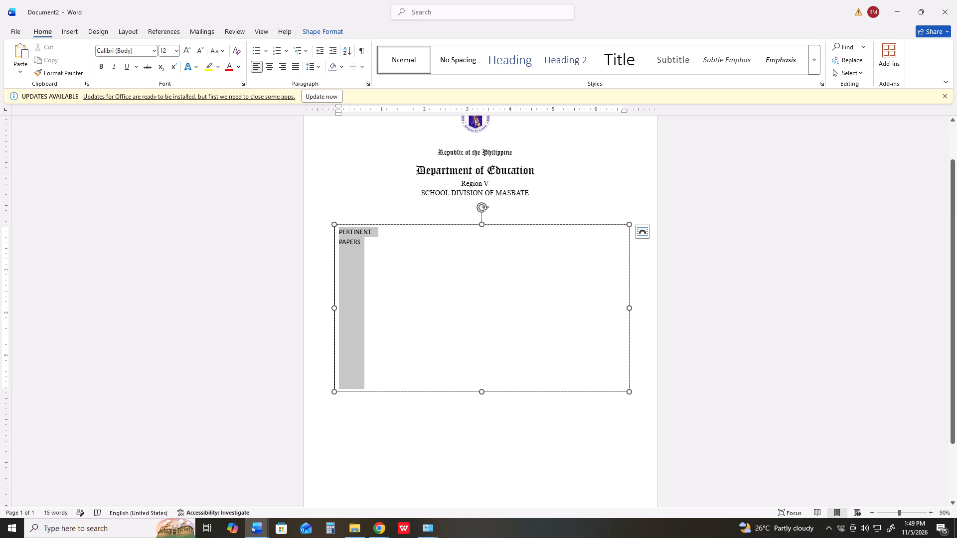
click(269, 73)
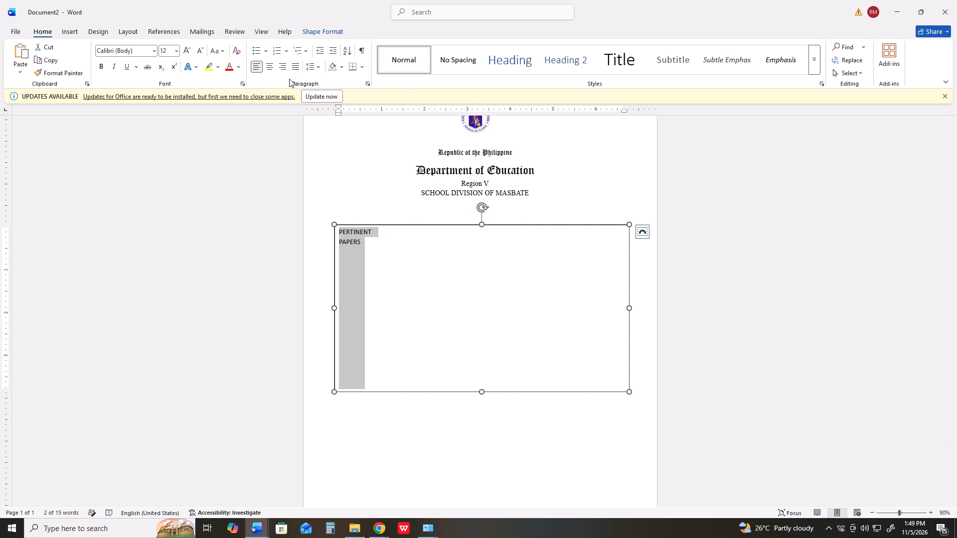
click(272, 67)
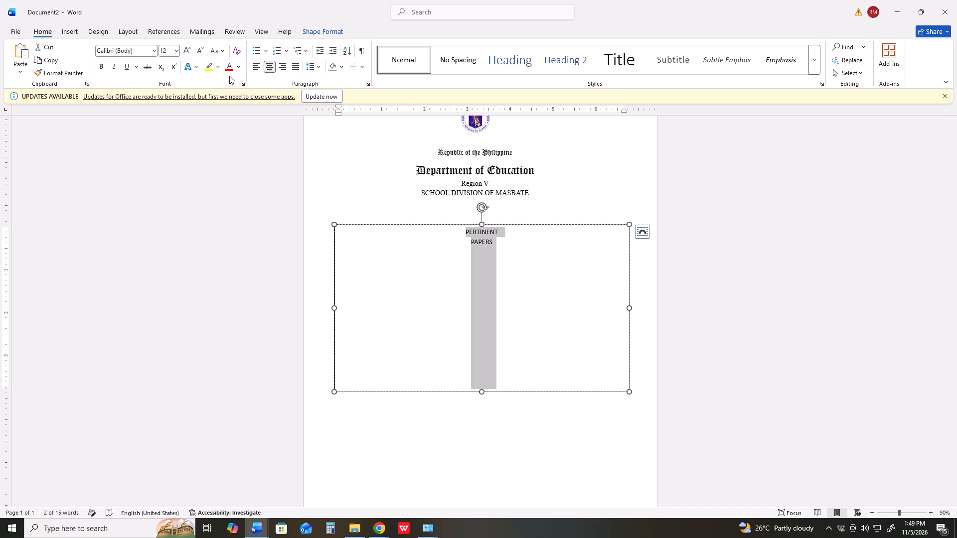
Make the "PERTINENT PAPERS" text bold and enlarge it to 80 pt.
double_click(185, 54)
double_click(185, 54)
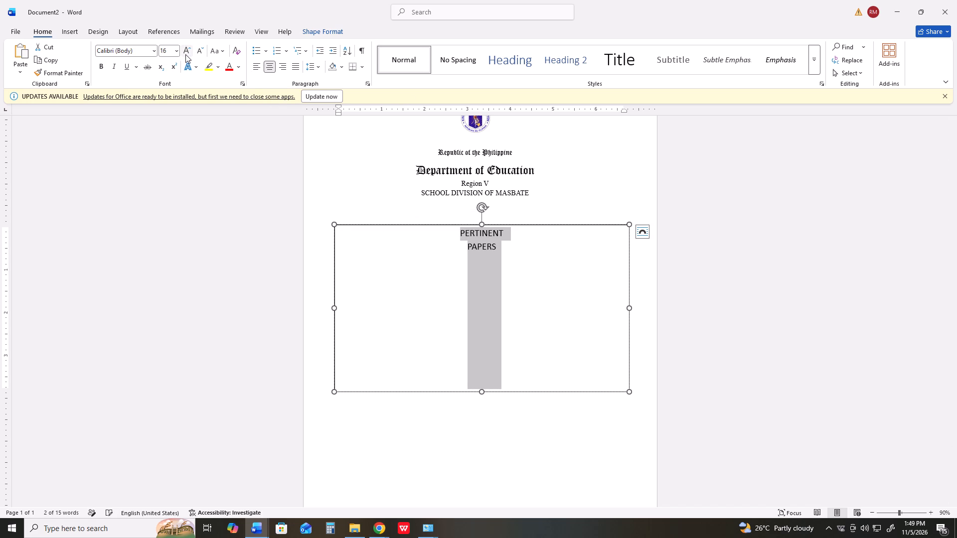
triple_click(185, 54)
triple_click(185, 54)
triple_click(185, 54)
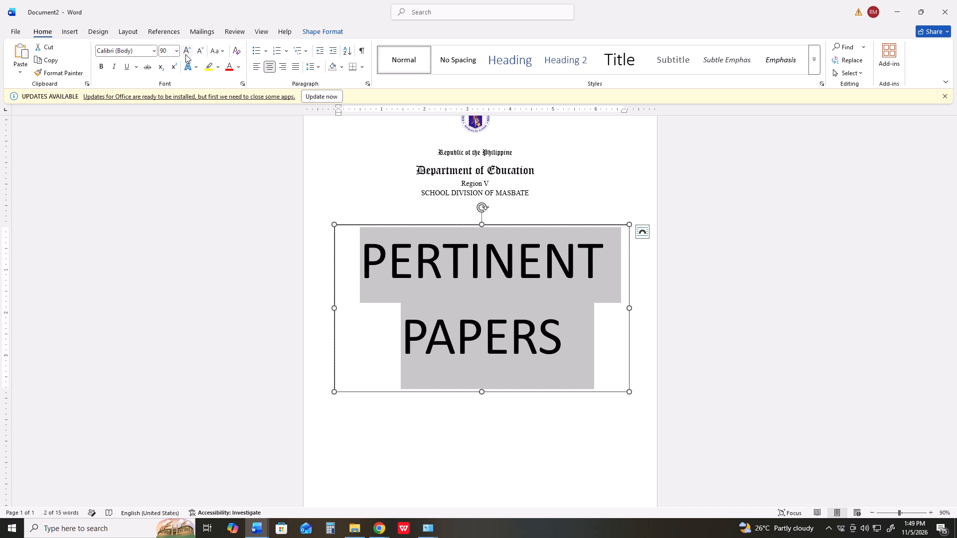
click(204, 51)
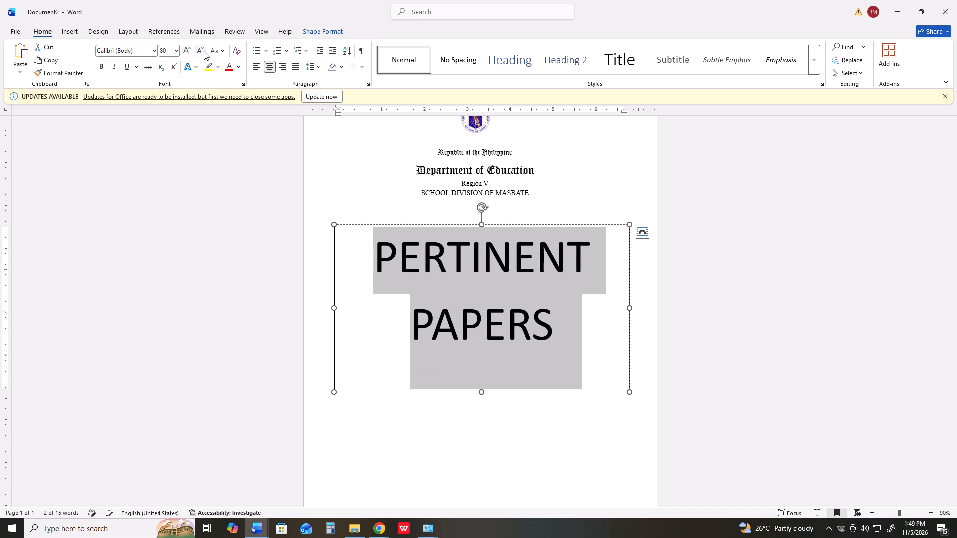
click(204, 51)
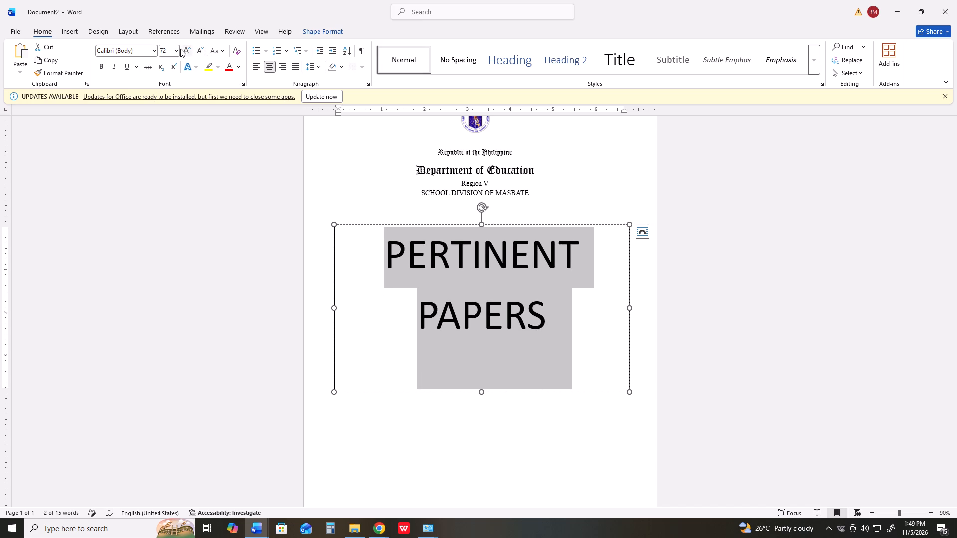
click(101, 64)
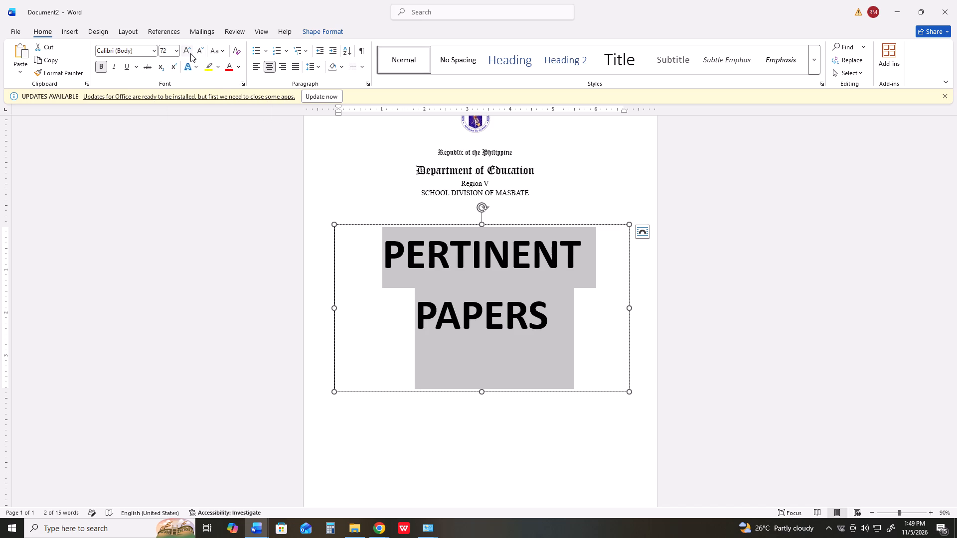
click(190, 53)
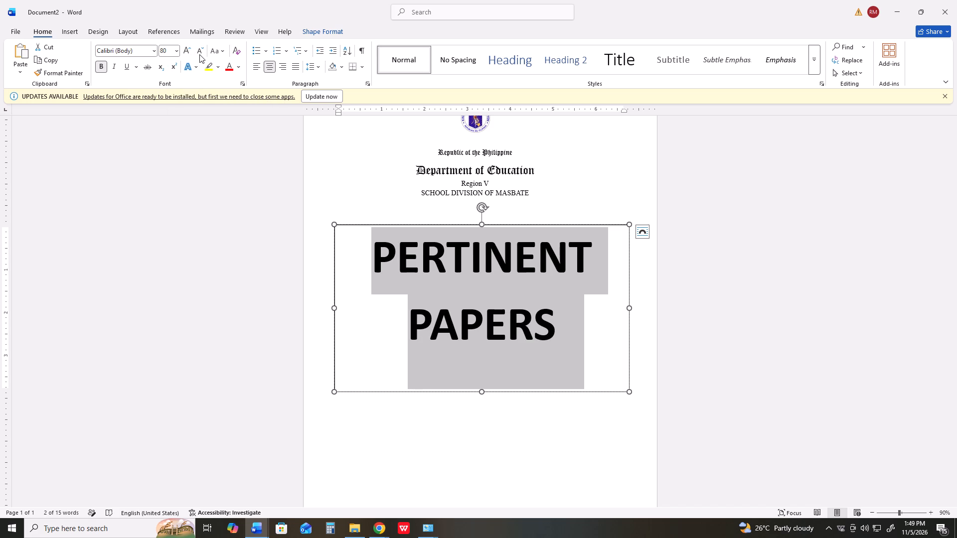
Reduce the "PERTINENT PAPERS" text to 72 pt.
click(201, 54)
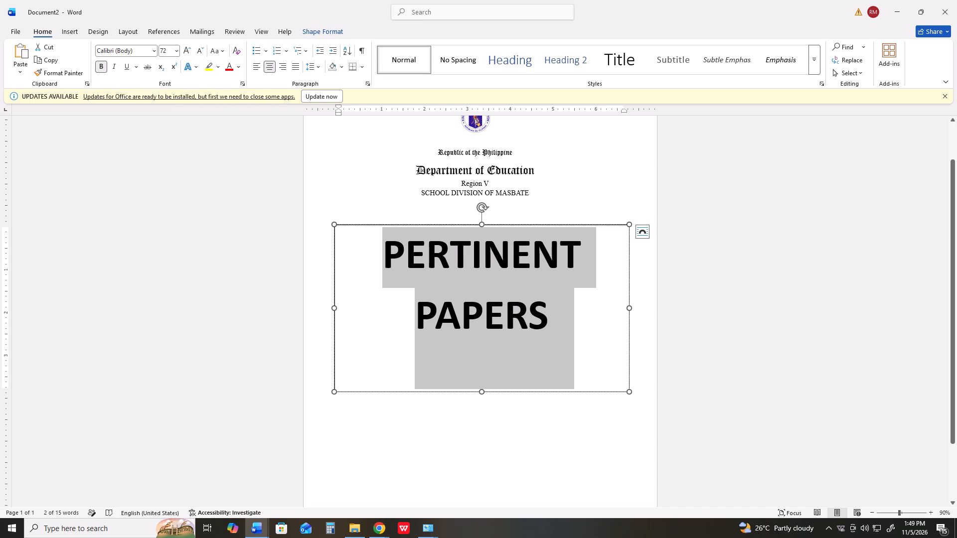
Shrink the title text box to about 3.1" high by 5.63" wide and centre it beneath the heading text.
drag(632, 391, 592, 362)
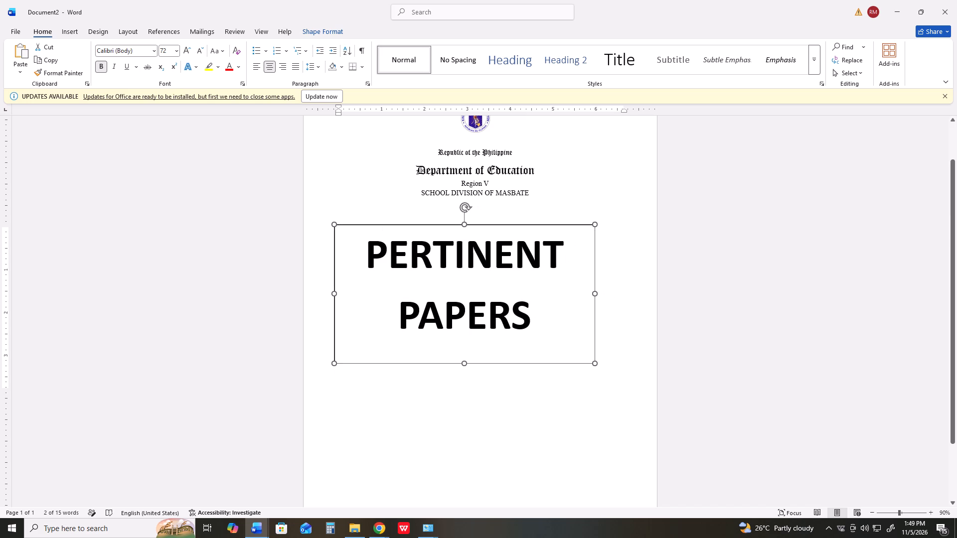
drag(592, 362, 575, 358)
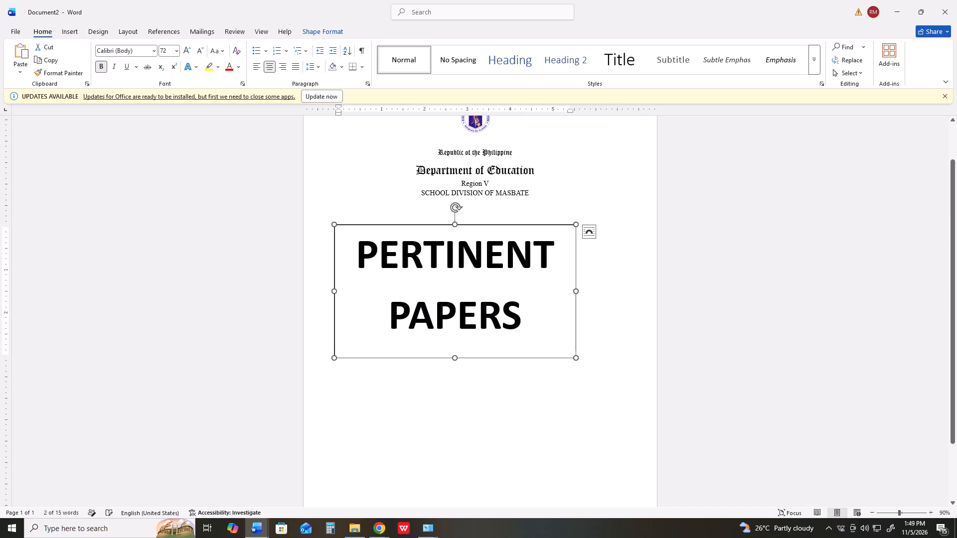
drag(474, 226, 493, 218)
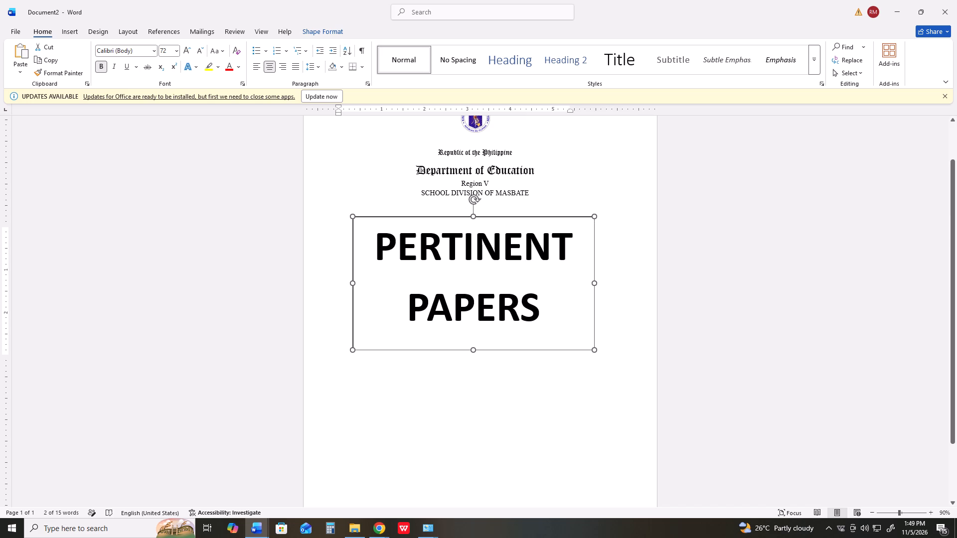
drag(493, 218, 494, 227)
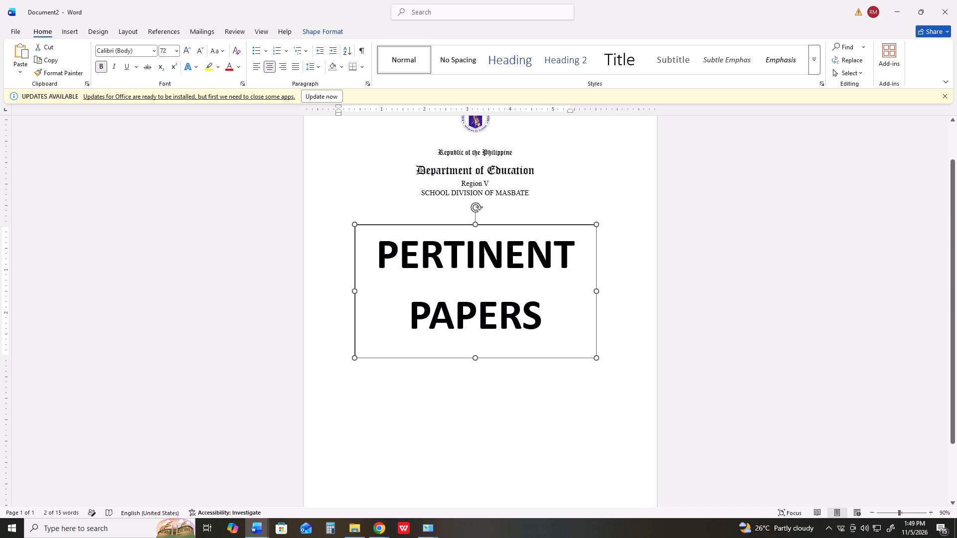
drag(494, 227, 497, 227)
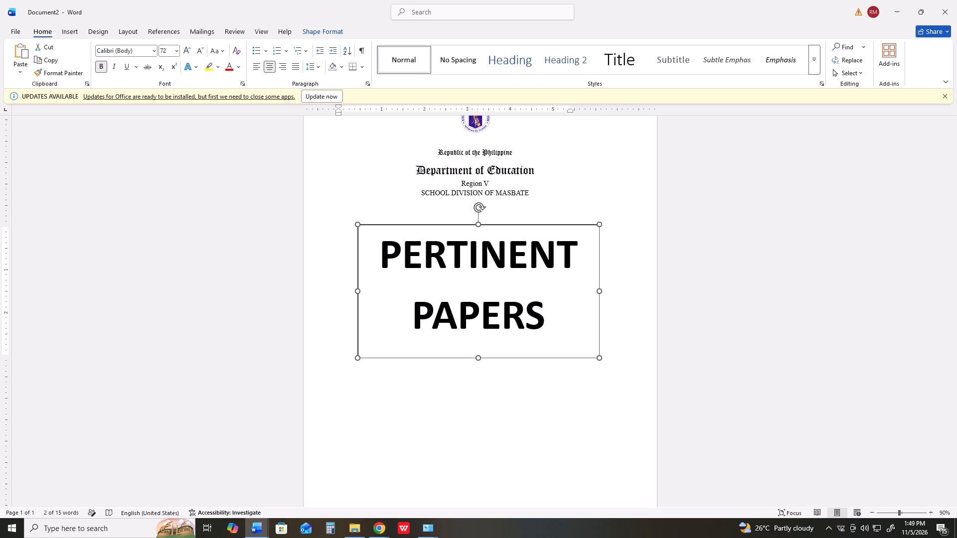
drag(497, 227, 496, 230)
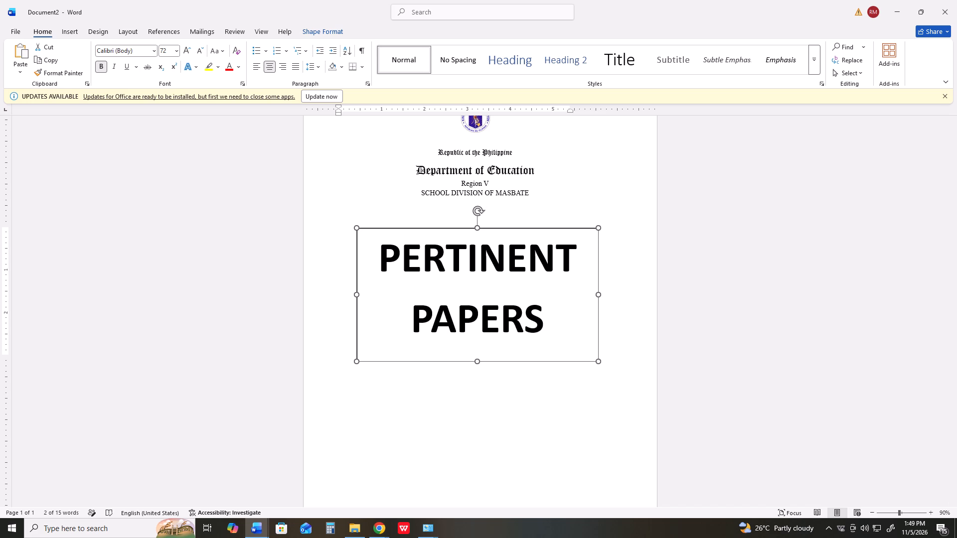
click(620, 358)
scroll(620, 358, down, 8)
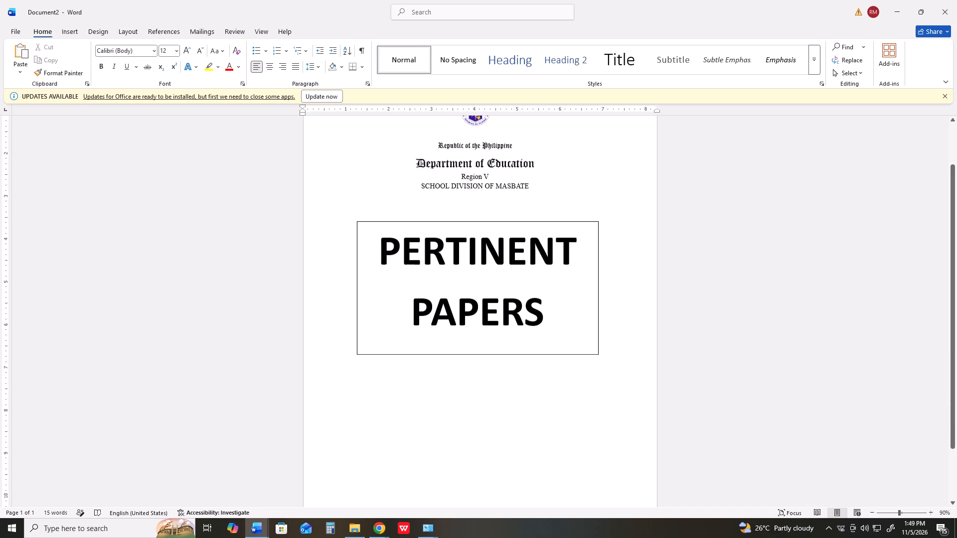
Remove the outline from the "PERTINENT PAPERS" text box.
click(601, 318)
click(597, 318)
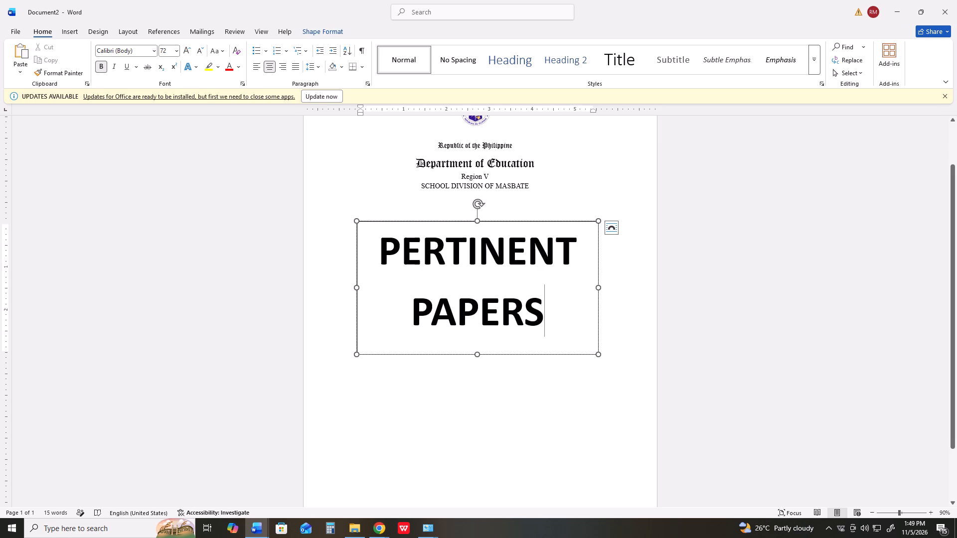
click(318, 33)
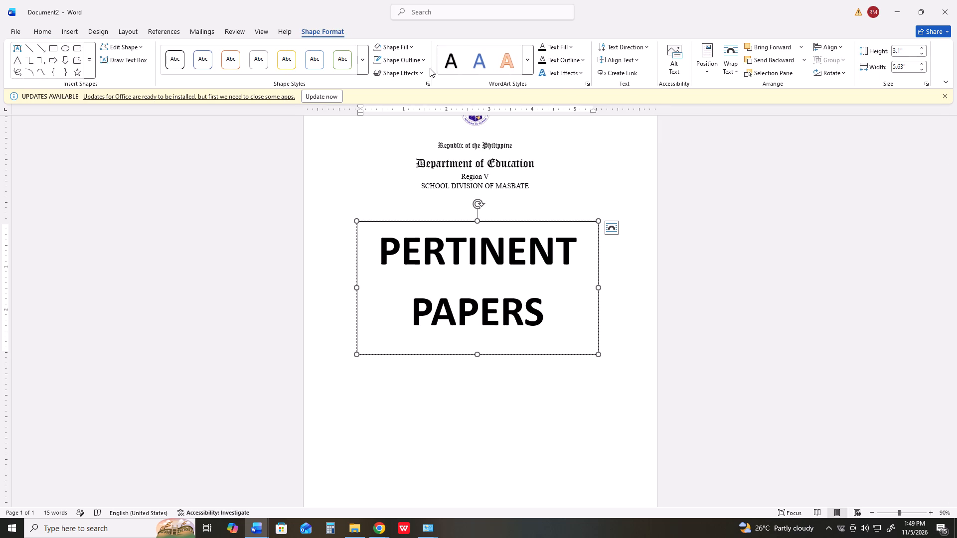
click(556, 61)
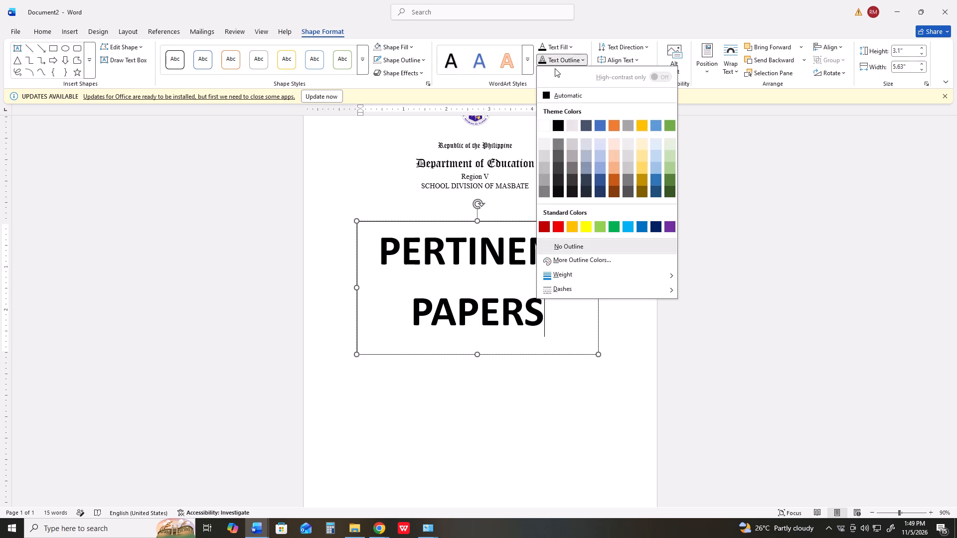
click(375, 59)
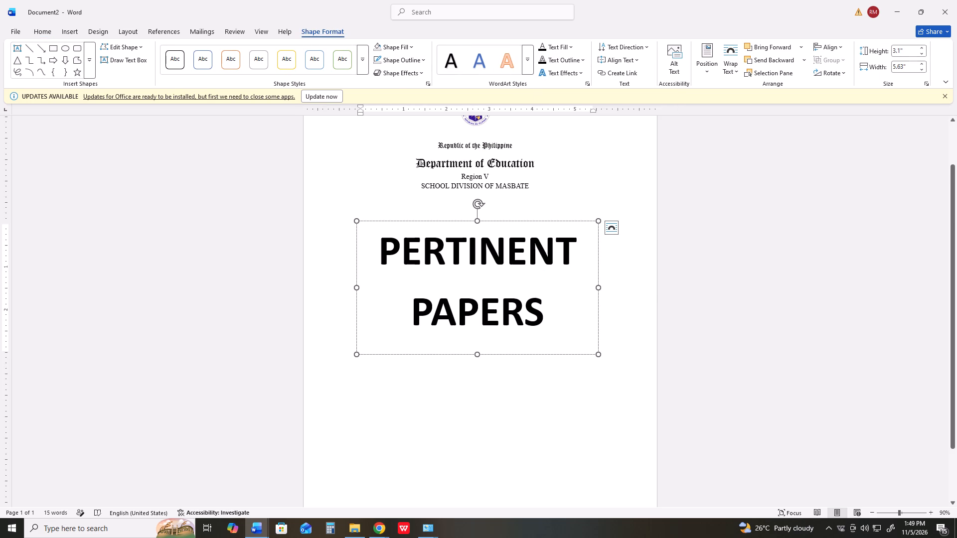
scroll(629, 318, down, 11)
click(581, 342)
Insert a Simple Text Box and move it below the "PERTINENT PAPERS" title.
scroll(571, 336, down, 4)
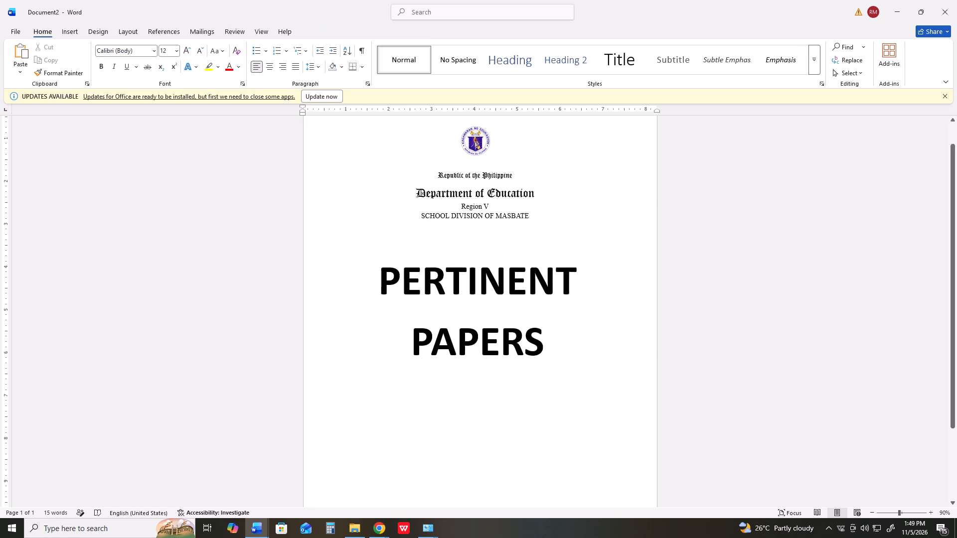
scroll(571, 331, down, 3)
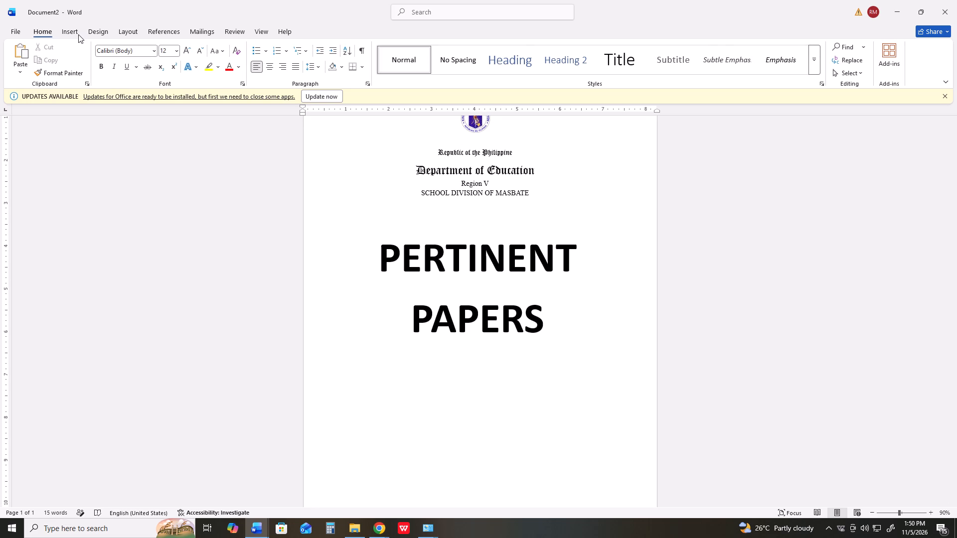
click(78, 34)
click(546, 56)
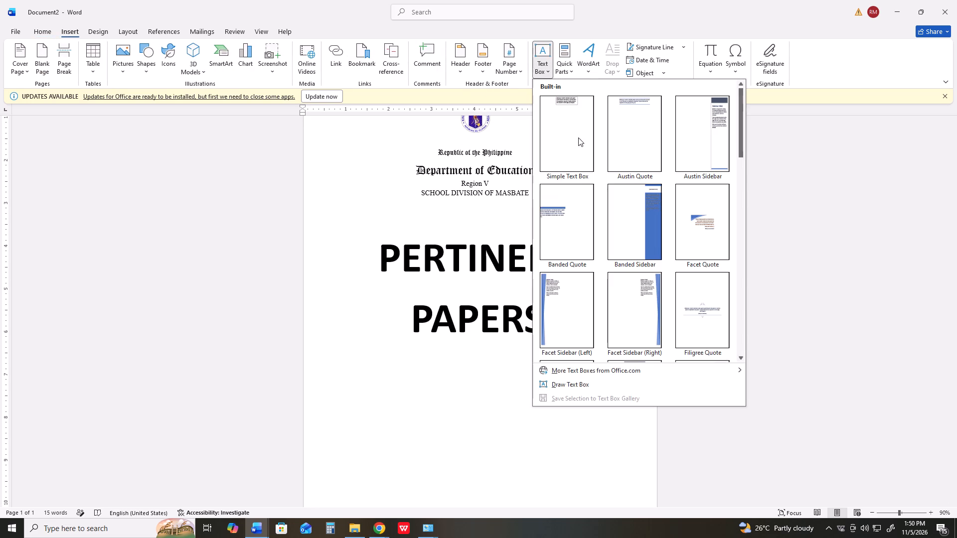
click(578, 137)
drag(504, 132, 504, 133)
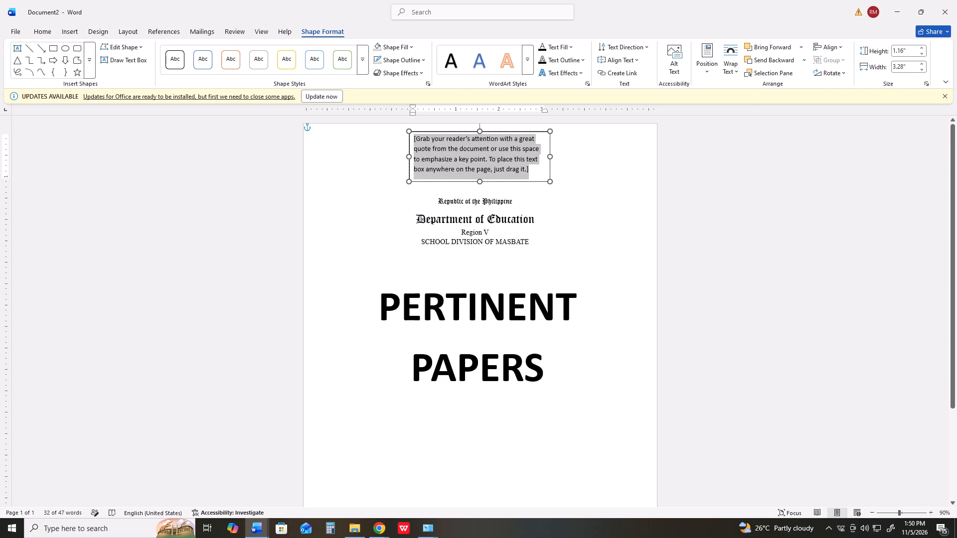
drag(504, 133, 507, 453)
scroll(619, 371, down, 12)
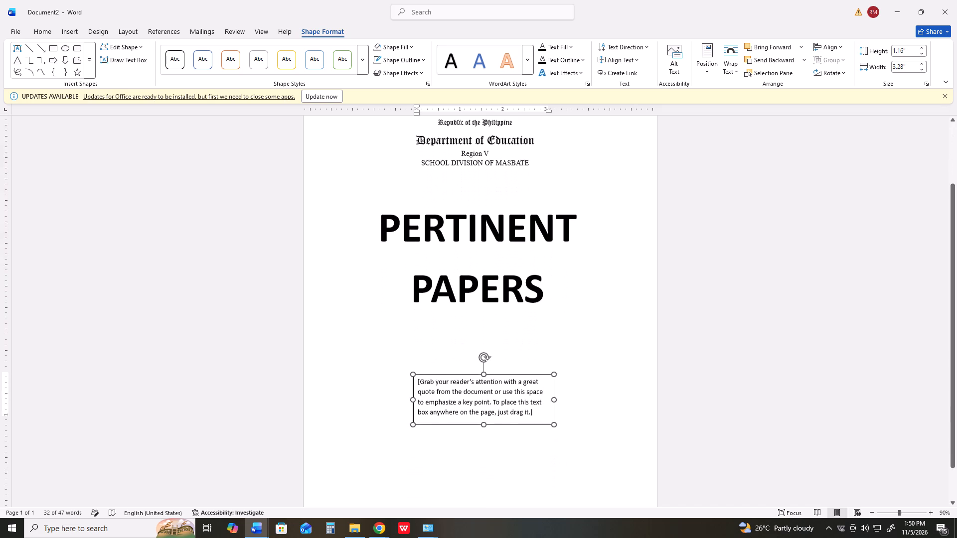
scroll(617, 358, down, 13)
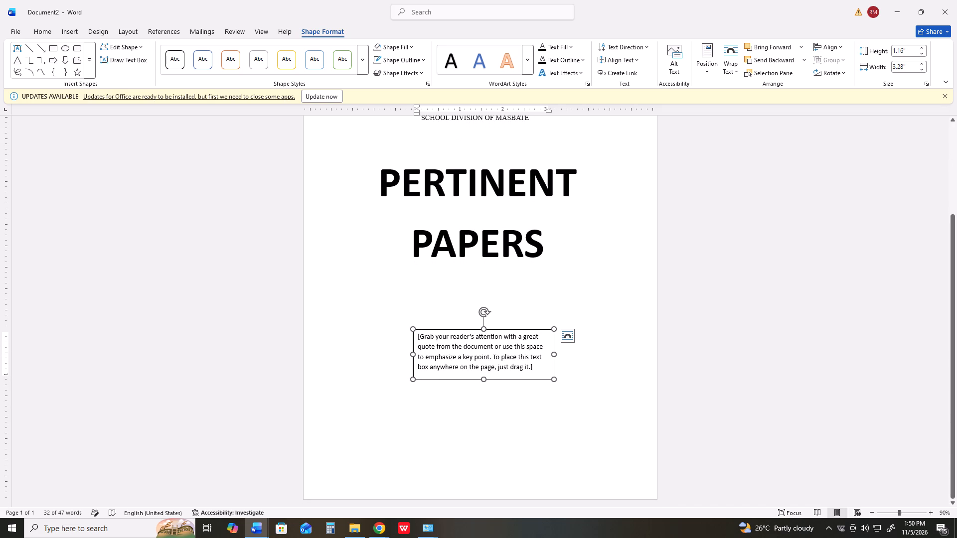
Enlarge the new text box to about 3" high by 4.76" wide and centre it below the title.
drag(505, 331, 468, 325)
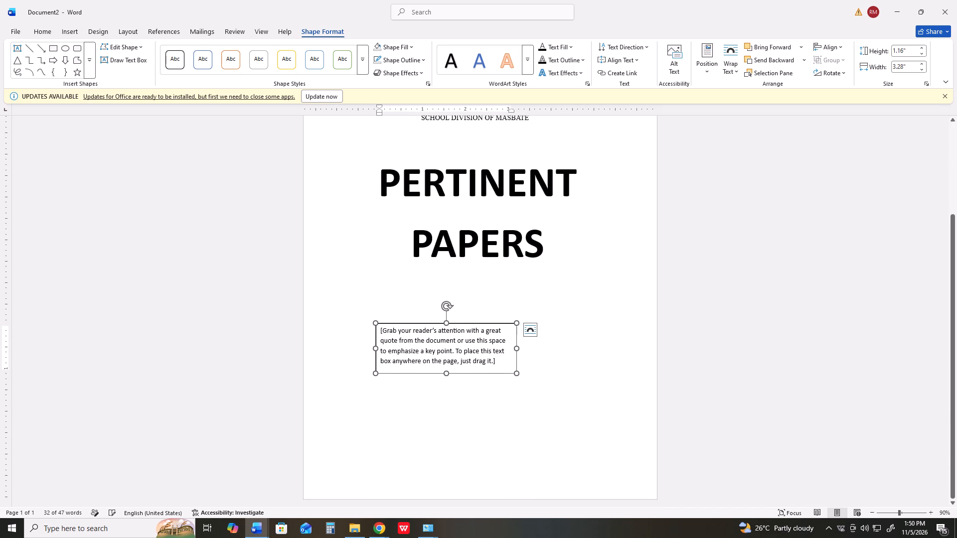
drag(516, 373, 575, 444)
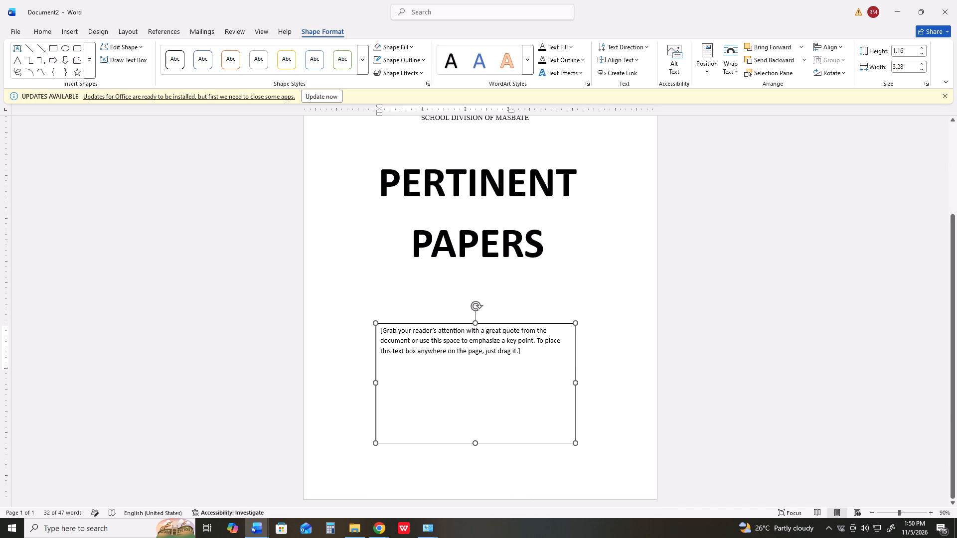
drag(575, 444, 580, 451)
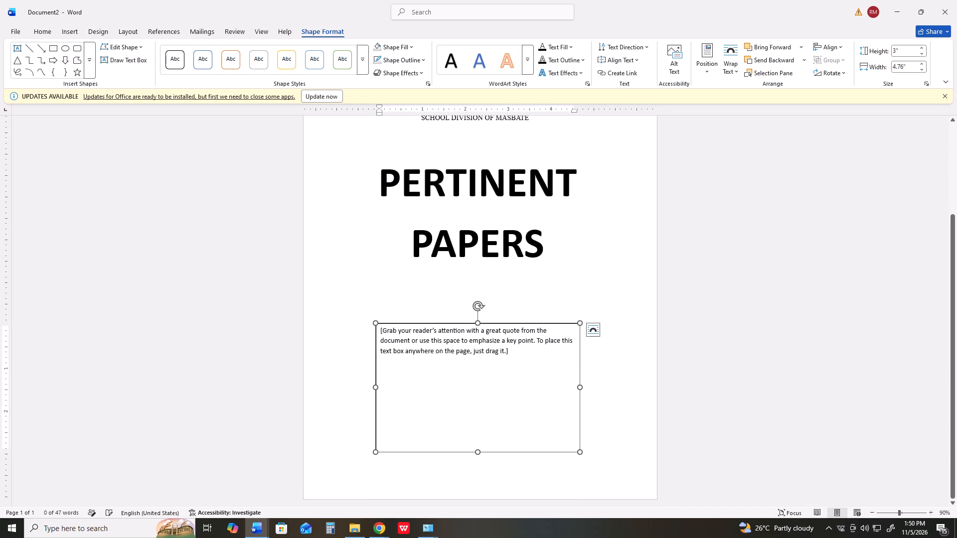
drag(507, 323, 507, 338)
Replace the new text box's placeholder text with the employee's name in capitals.
click(470, 355)
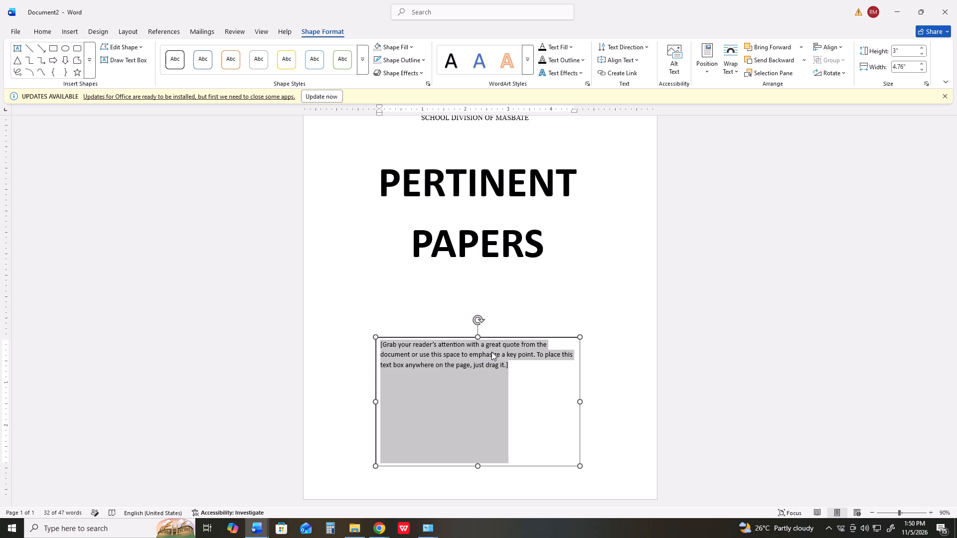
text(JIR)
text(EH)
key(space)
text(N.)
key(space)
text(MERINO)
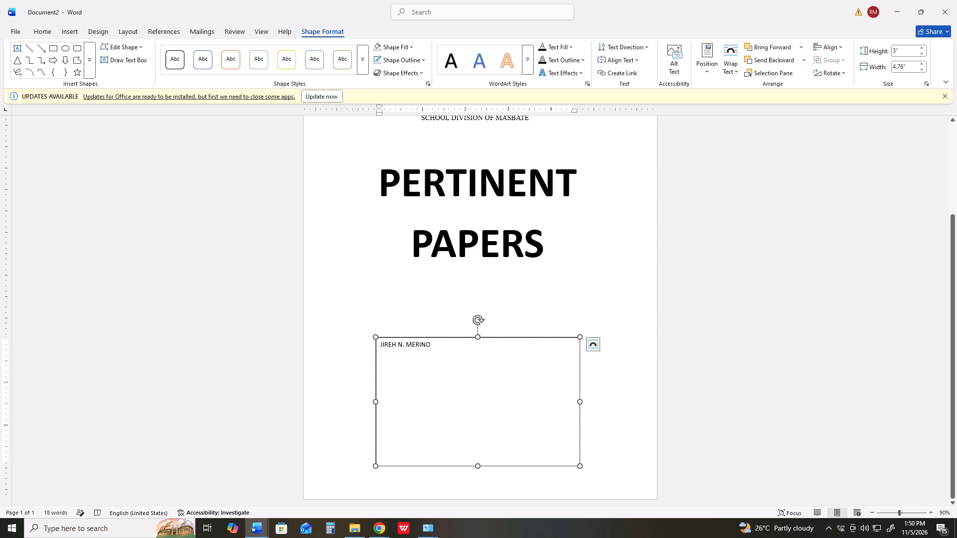
Centre the name line in the lower text box.
drag(441, 340, 361, 347)
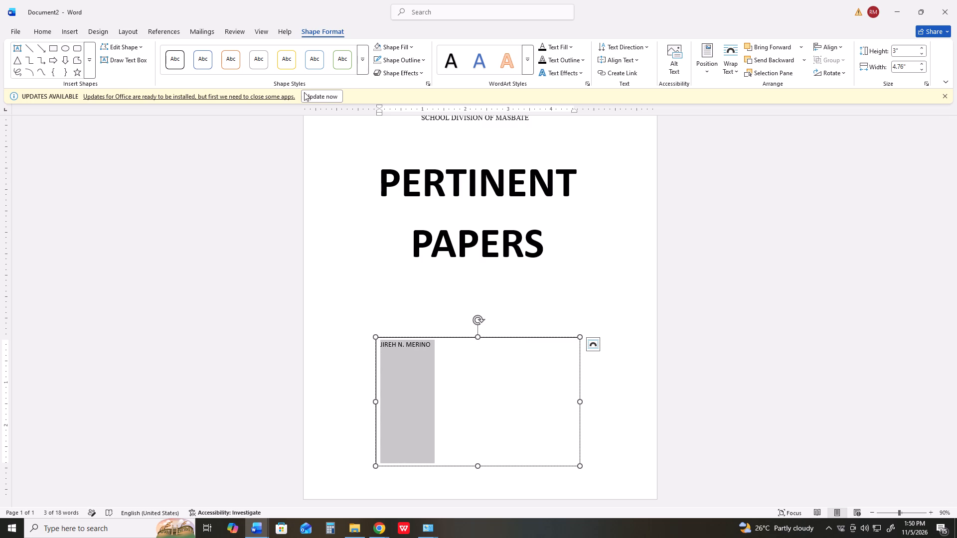
click(47, 35)
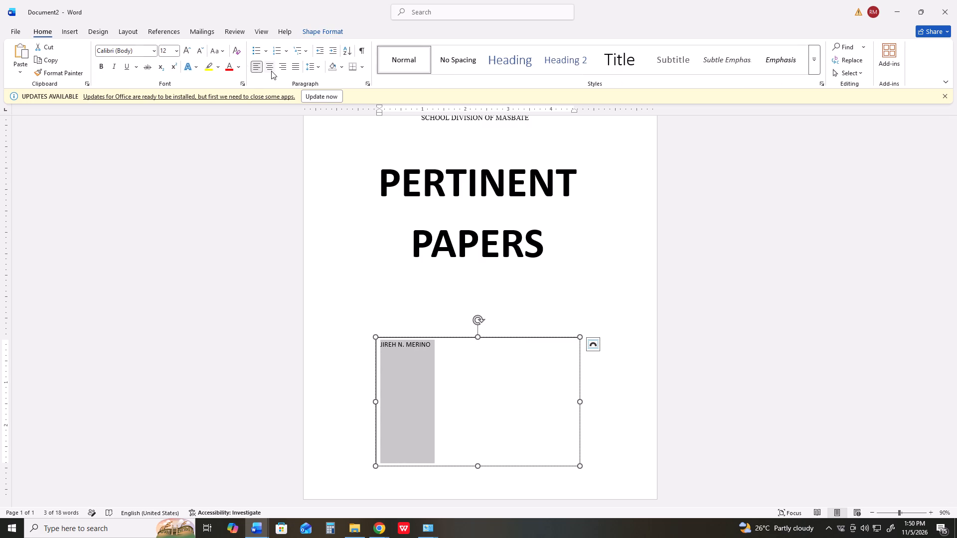
click(269, 69)
Add the line "Administrative Aide VI" below the name in the lower text box.
click(512, 344)
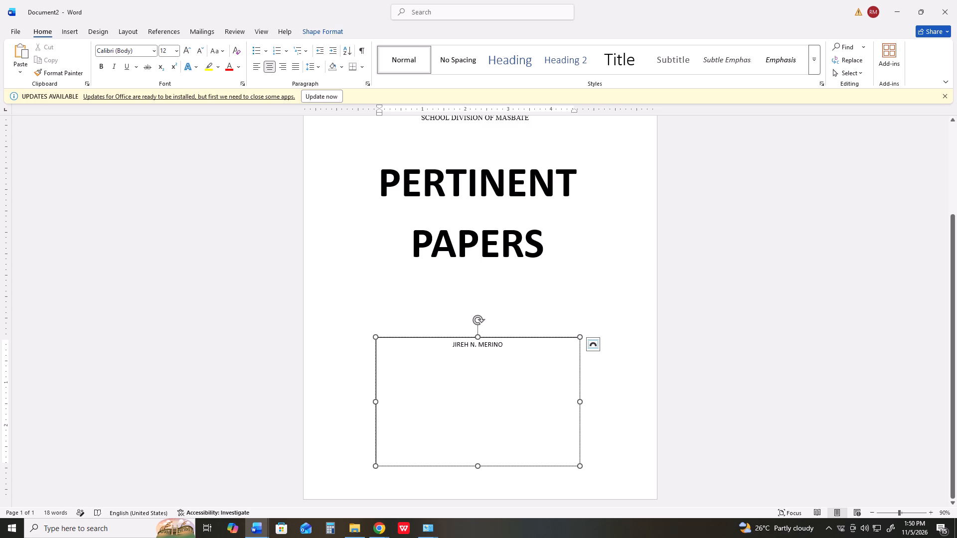
key(Return)
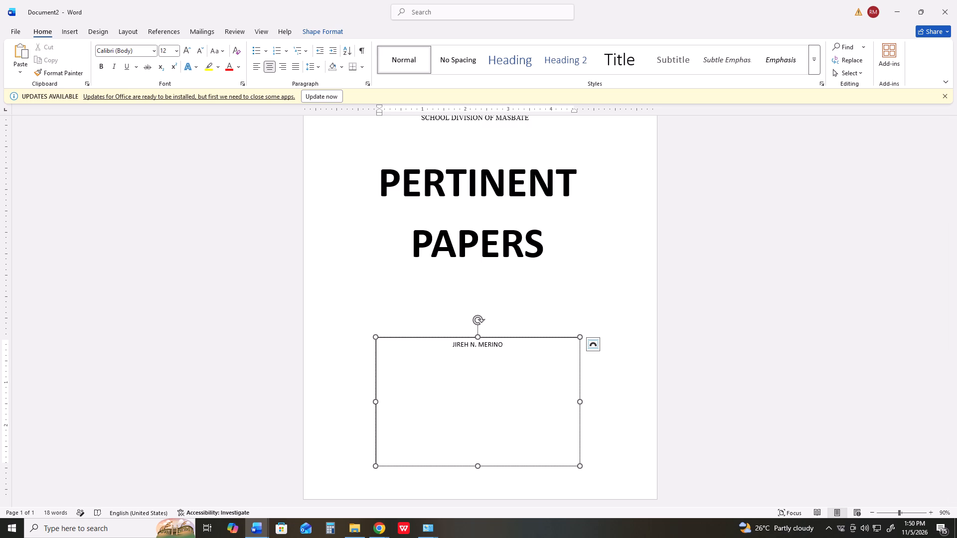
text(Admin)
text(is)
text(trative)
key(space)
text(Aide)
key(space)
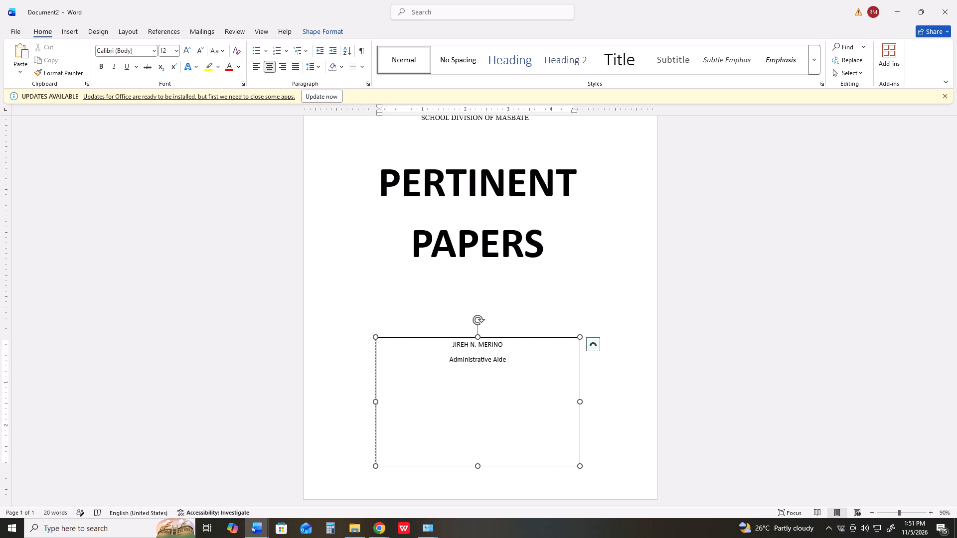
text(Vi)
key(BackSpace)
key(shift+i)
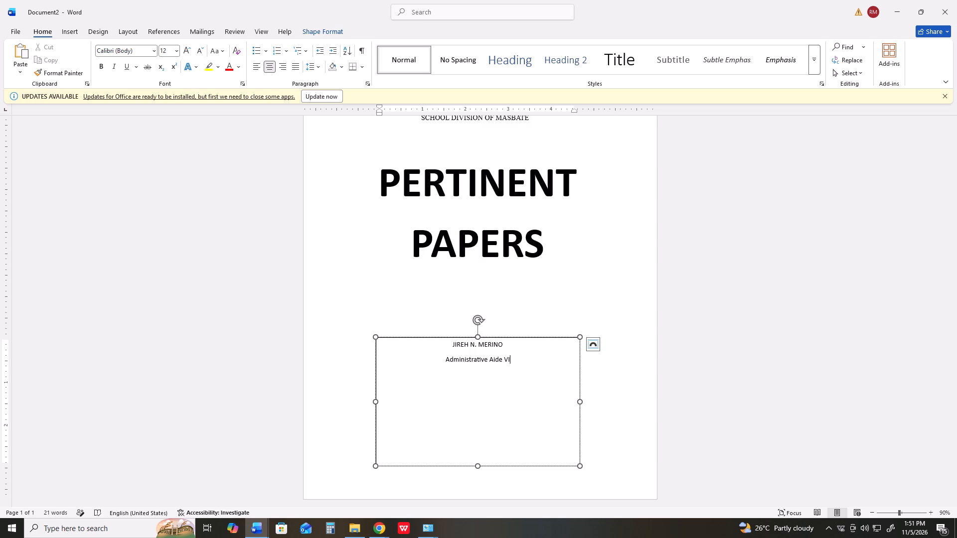
Insert "School" before "Administrative" in the position line of the lower text box.
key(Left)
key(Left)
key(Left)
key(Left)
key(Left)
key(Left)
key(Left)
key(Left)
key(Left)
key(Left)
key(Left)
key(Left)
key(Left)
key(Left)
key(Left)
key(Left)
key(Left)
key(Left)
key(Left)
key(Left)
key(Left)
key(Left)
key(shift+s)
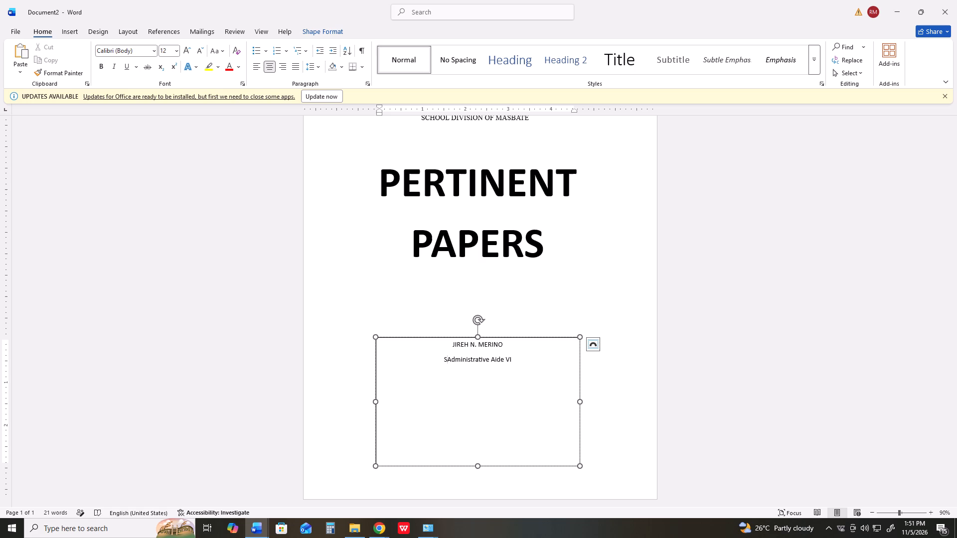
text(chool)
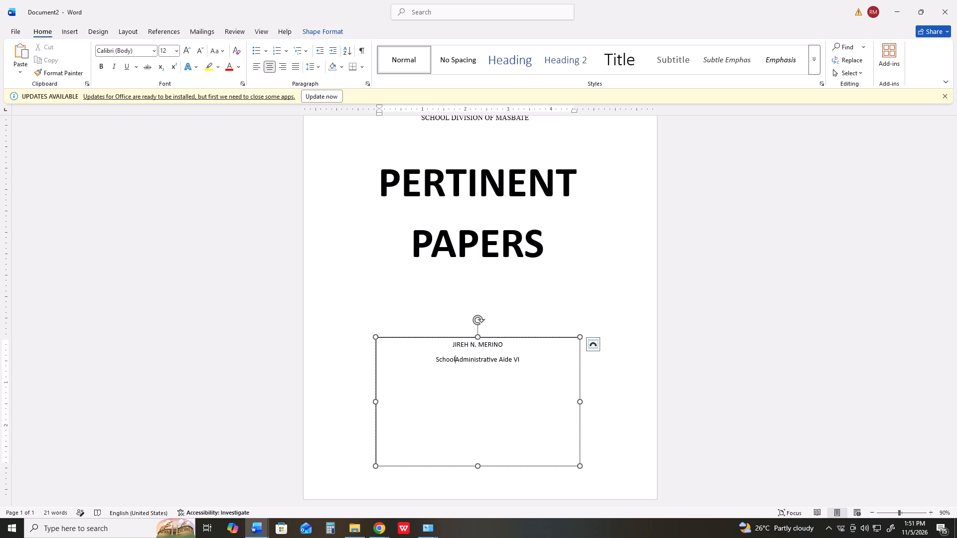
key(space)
Replace "Aide VI" in the position line with "and Instructional assistant".
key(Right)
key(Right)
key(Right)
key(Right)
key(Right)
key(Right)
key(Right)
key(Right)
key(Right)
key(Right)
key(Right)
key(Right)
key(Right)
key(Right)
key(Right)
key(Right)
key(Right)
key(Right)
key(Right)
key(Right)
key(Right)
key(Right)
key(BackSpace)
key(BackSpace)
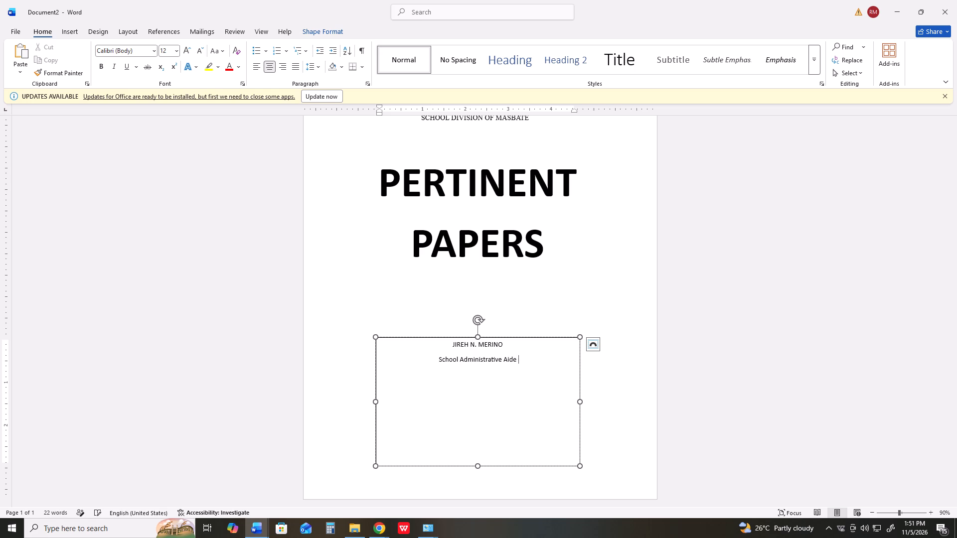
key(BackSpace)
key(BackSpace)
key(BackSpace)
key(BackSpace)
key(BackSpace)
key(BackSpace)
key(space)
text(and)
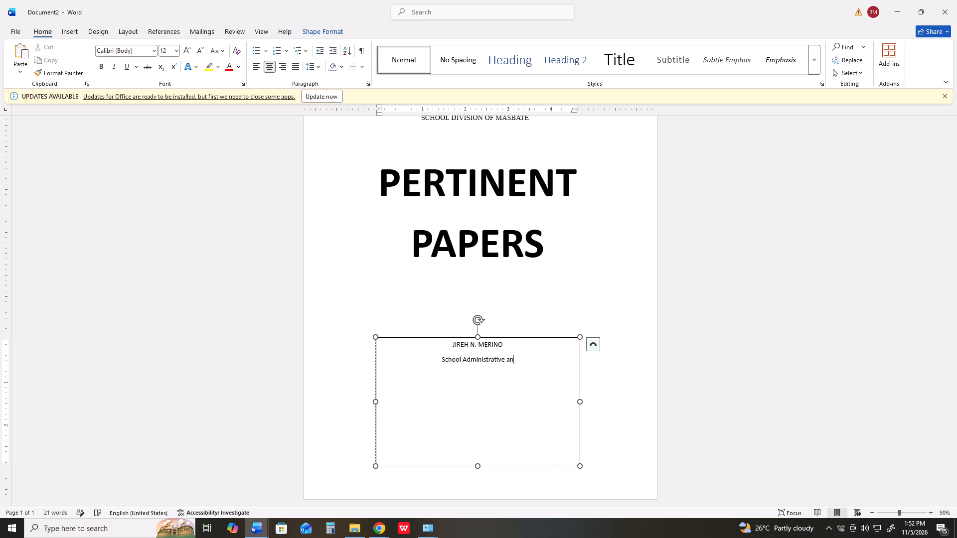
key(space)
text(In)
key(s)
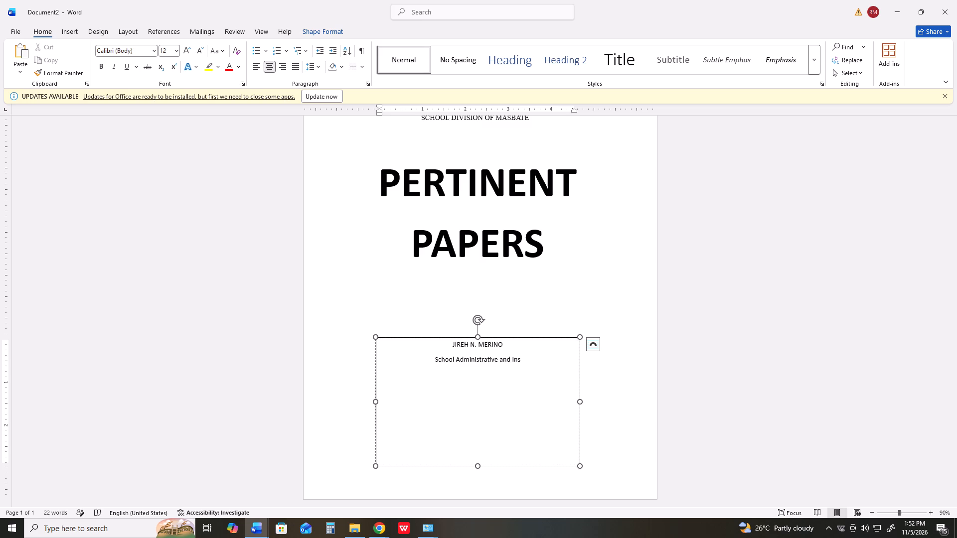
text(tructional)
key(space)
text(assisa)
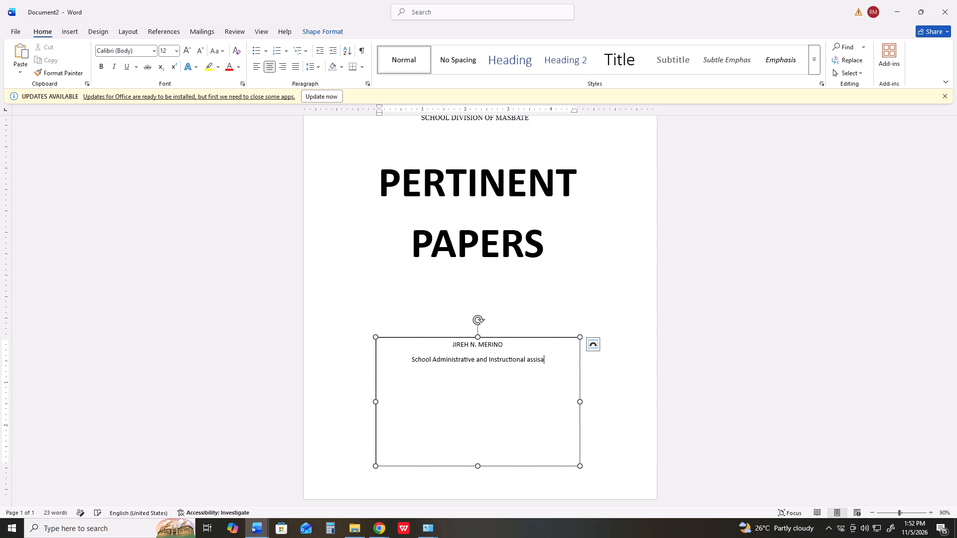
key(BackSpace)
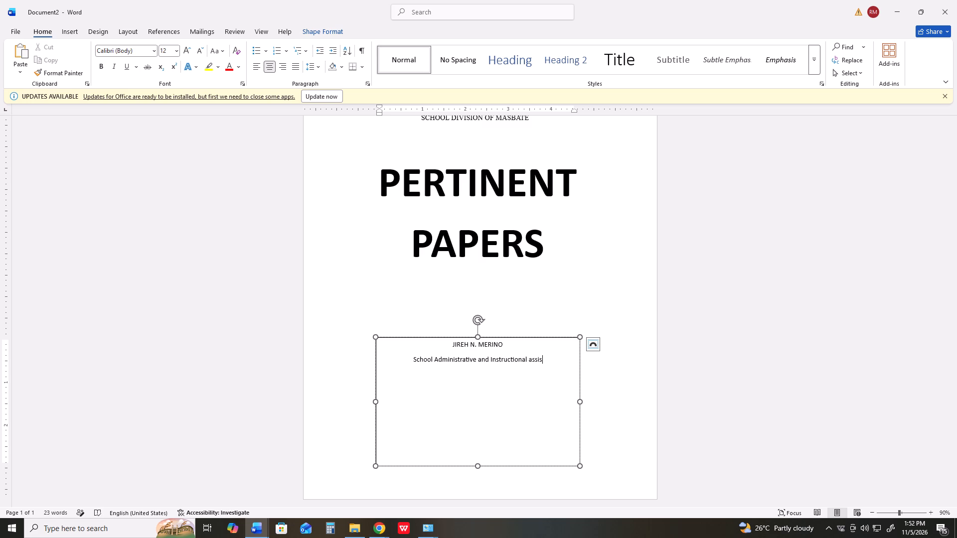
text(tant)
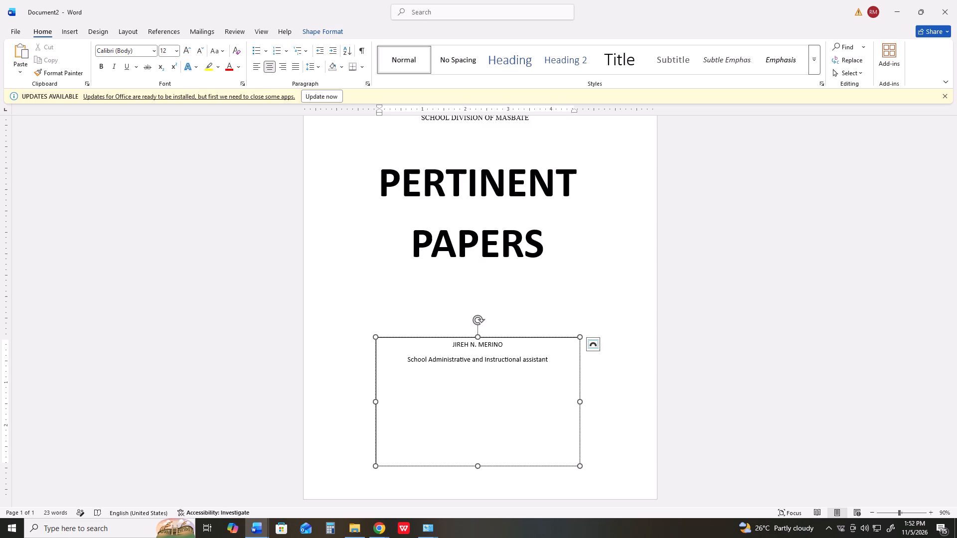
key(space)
Add the word "Applicant" at the end of the position line.
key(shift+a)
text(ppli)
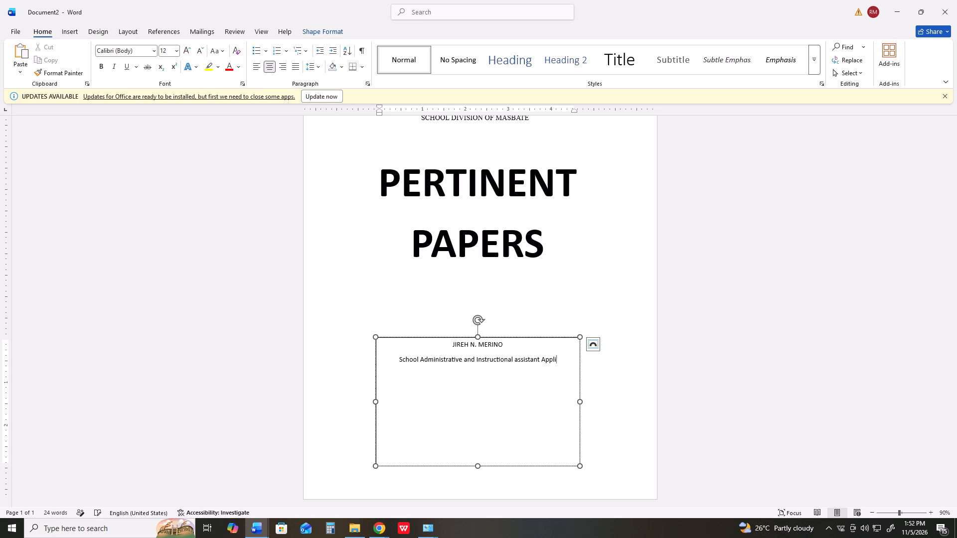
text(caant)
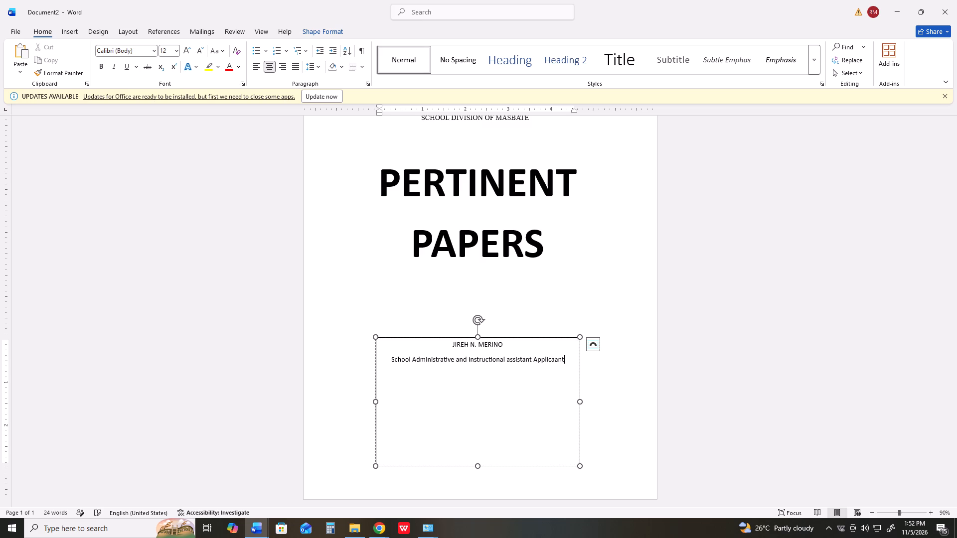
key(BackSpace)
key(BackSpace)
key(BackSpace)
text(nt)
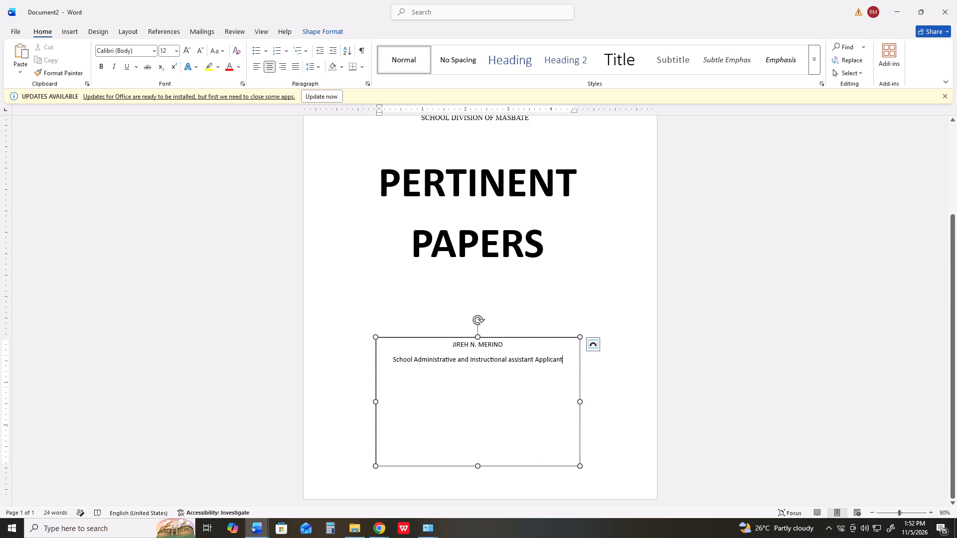
Enlarge the employee's name in the lower text box to 26 pt.
drag(453, 344, 501, 347)
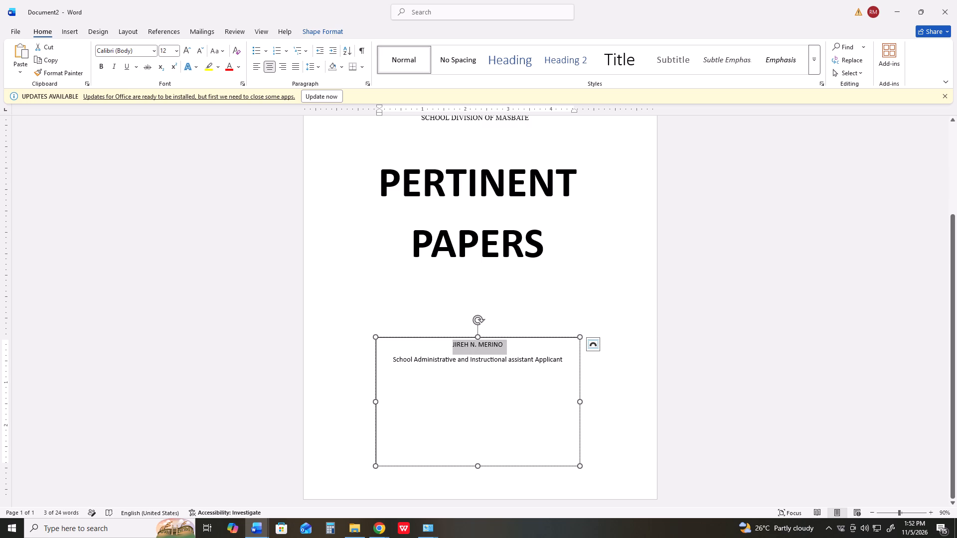
click(186, 50)
triple_click(186, 50)
click(187, 50)
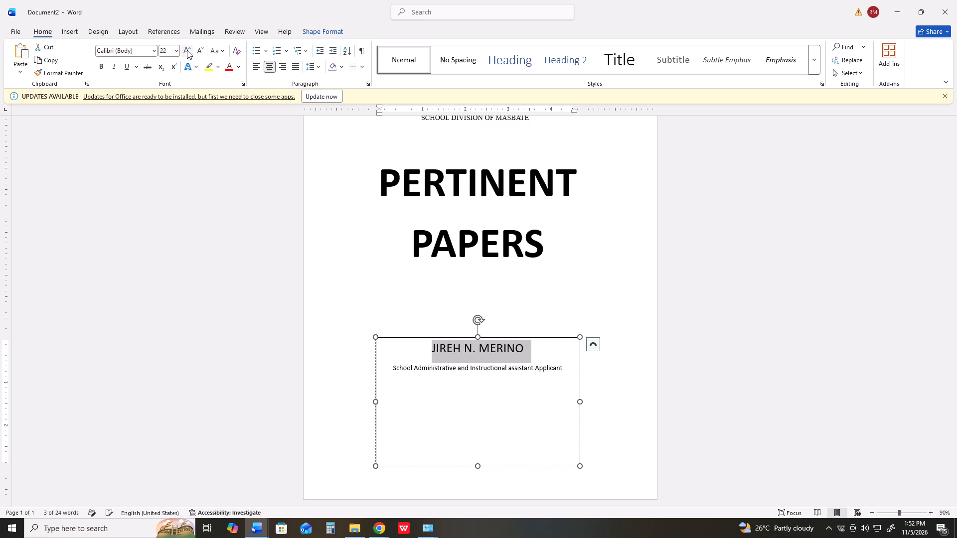
click(187, 50)
click(187, 50)
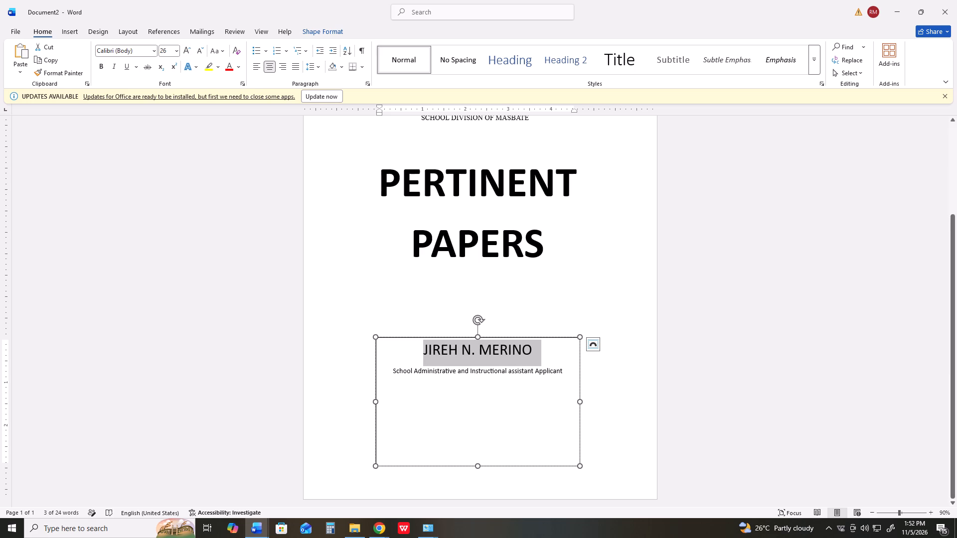
Enlarge the position text below the employee's name to 18 pt.
drag(392, 373, 562, 380)
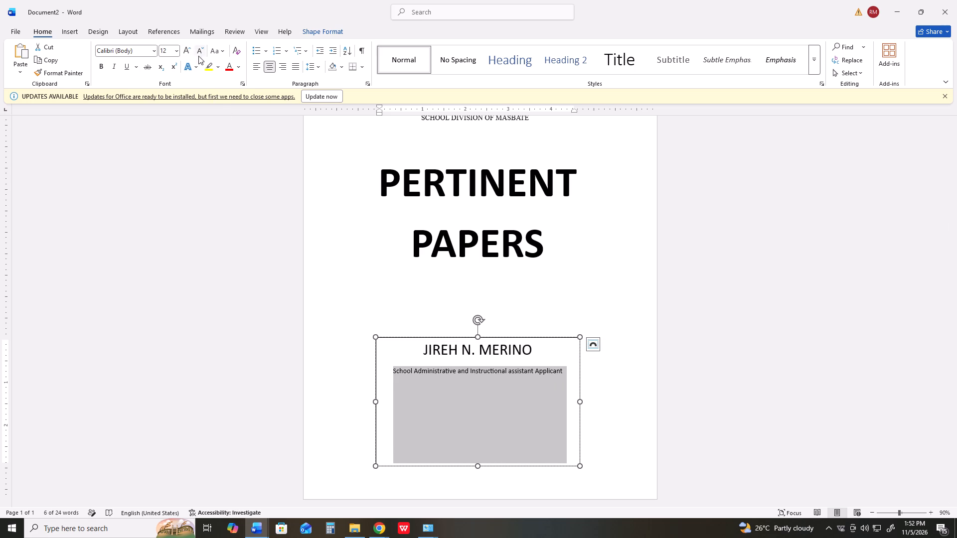
click(185, 51)
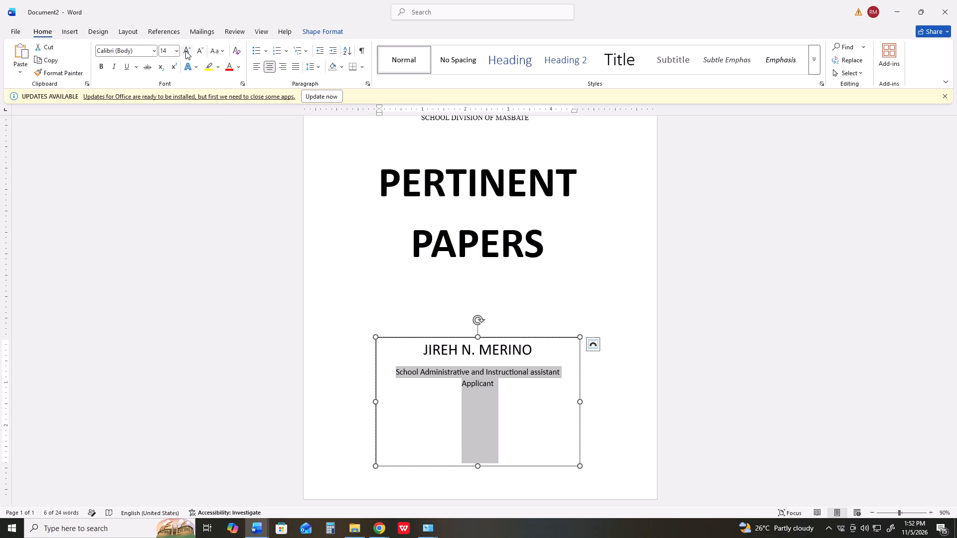
click(185, 51)
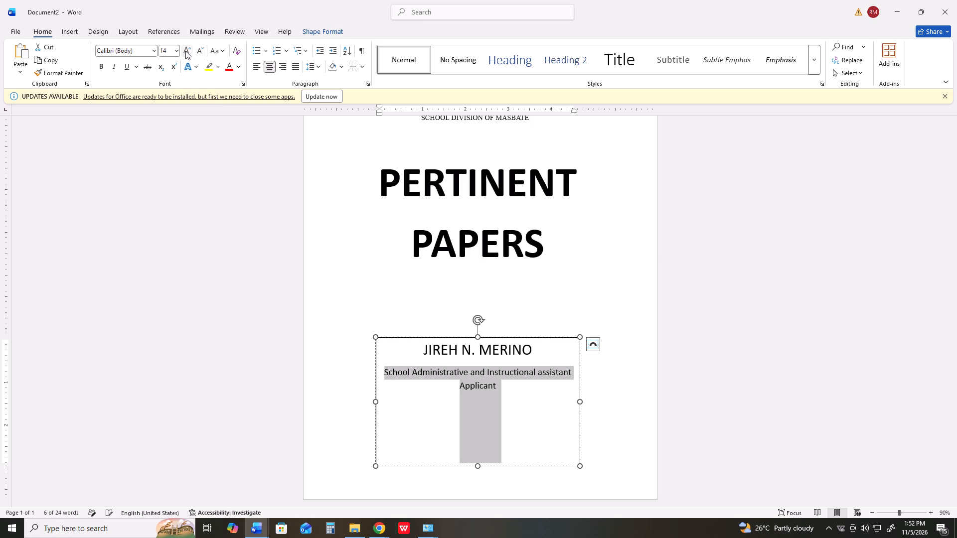
click(185, 51)
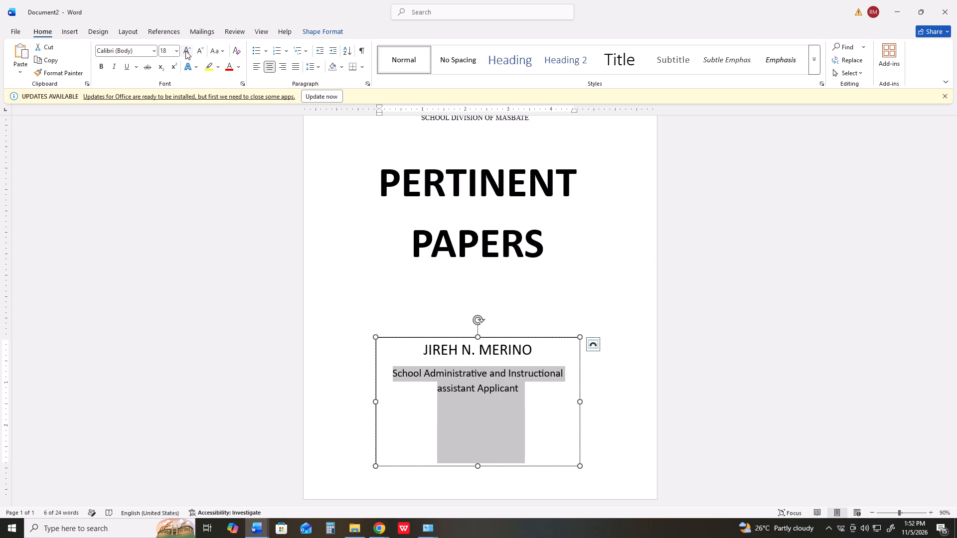
click(185, 51)
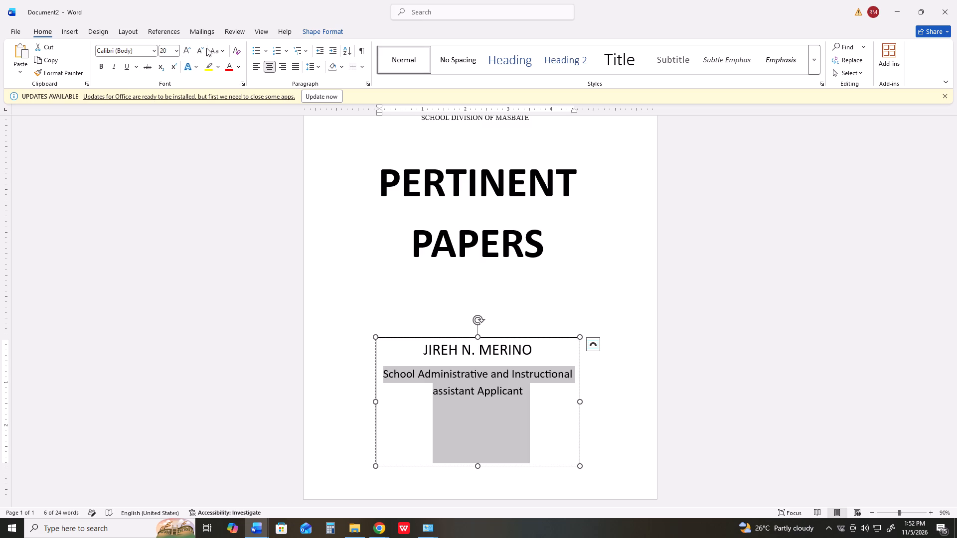
click(199, 51)
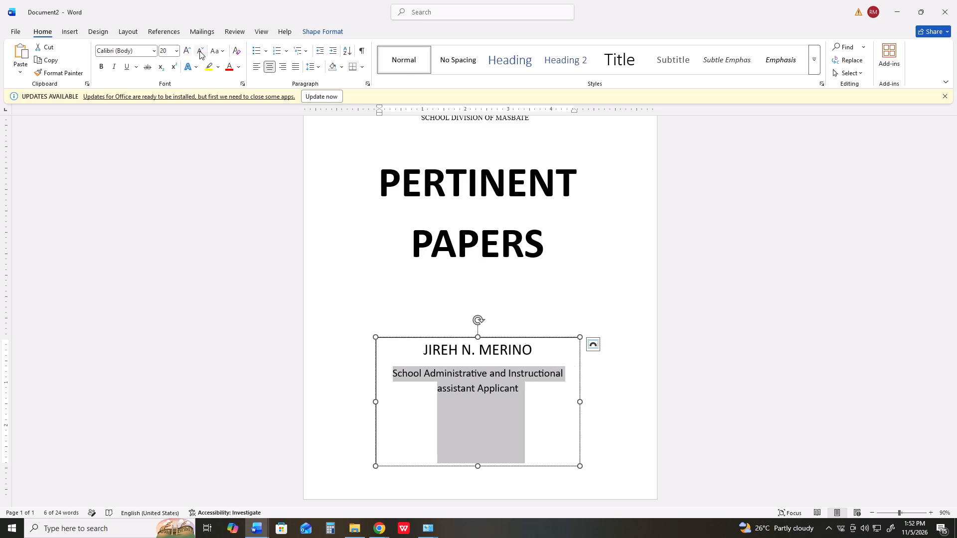
Replace the paragraph break between the name and the position text with a line break to tighten their spacing.
click(389, 373)
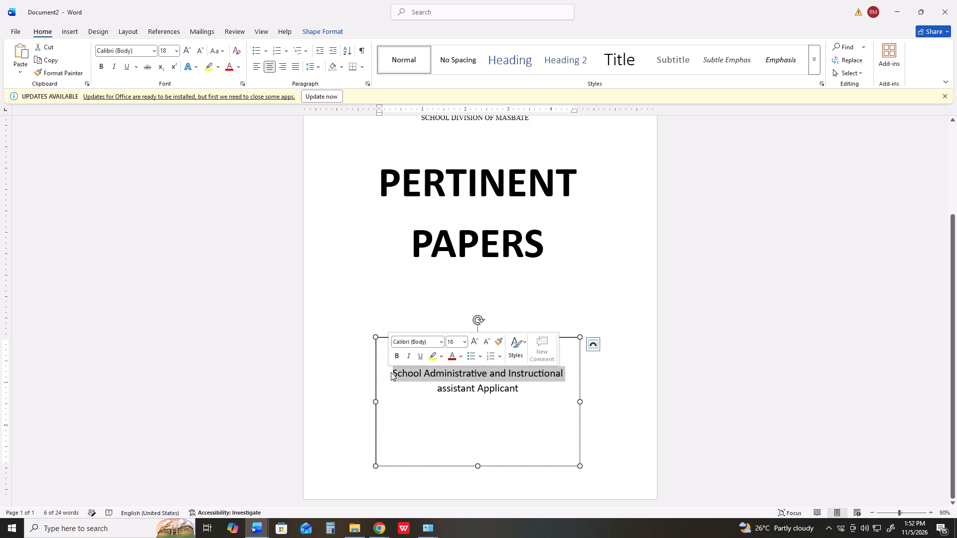
click(391, 372)
key(BackSpace)
key(BackSpace)
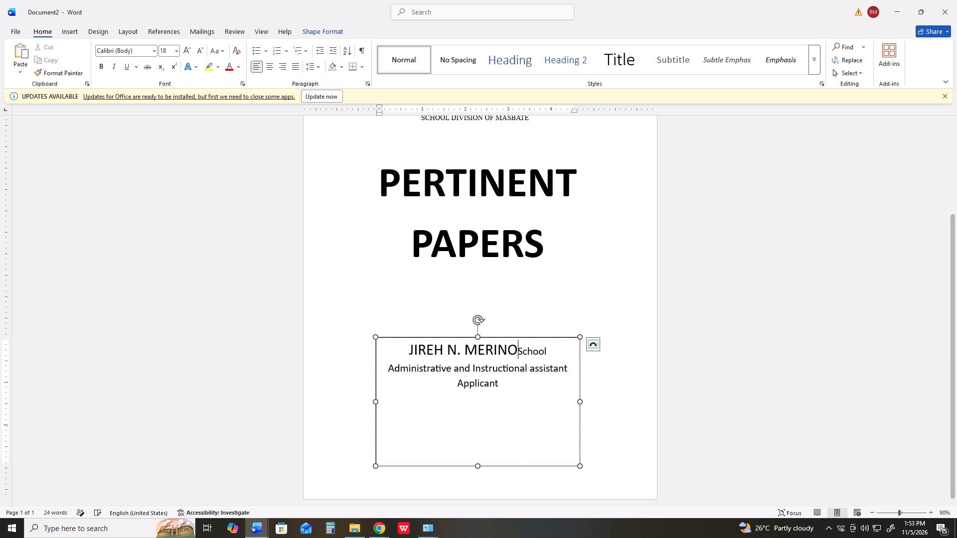
key(shift+Return)
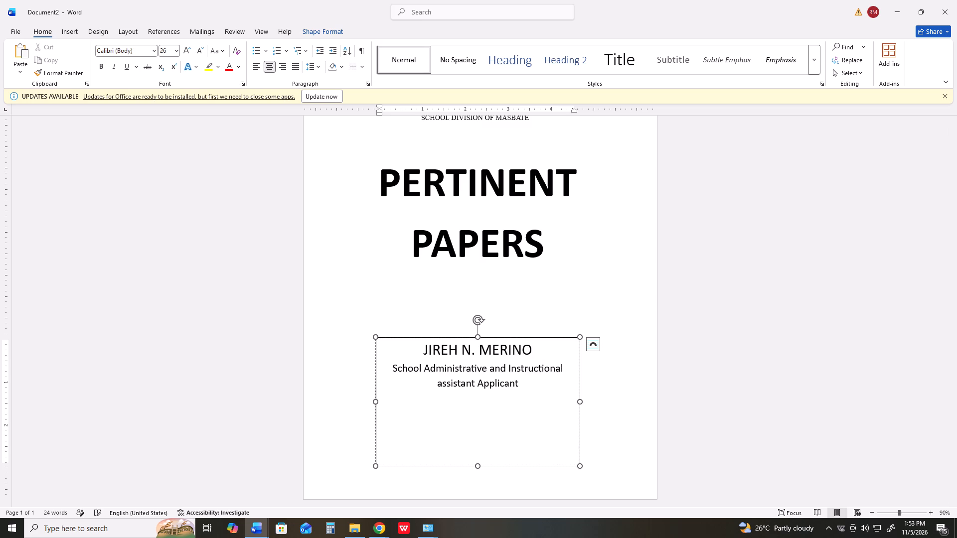
Increase the employee name's font size by one more increment and deselect the text.
drag(423, 349, 463, 351)
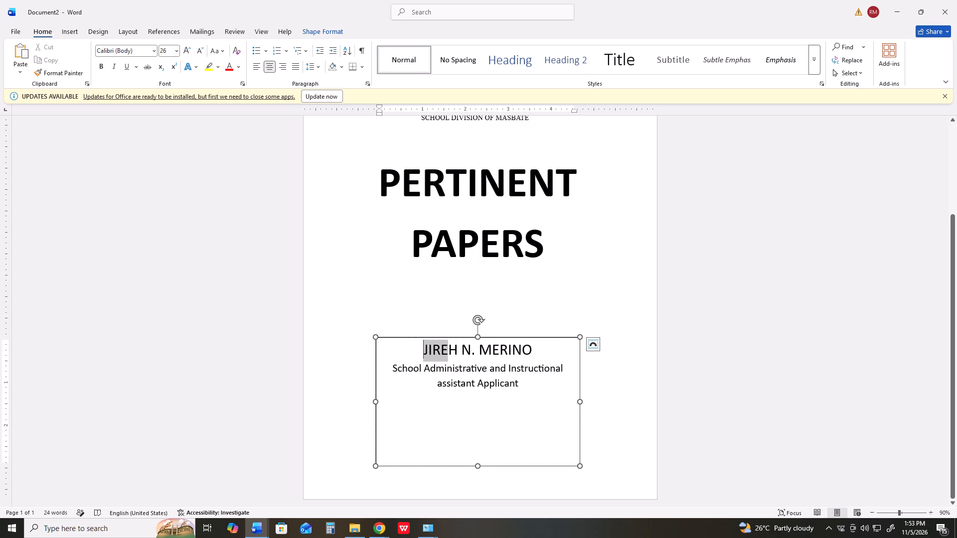
drag(463, 351, 518, 350)
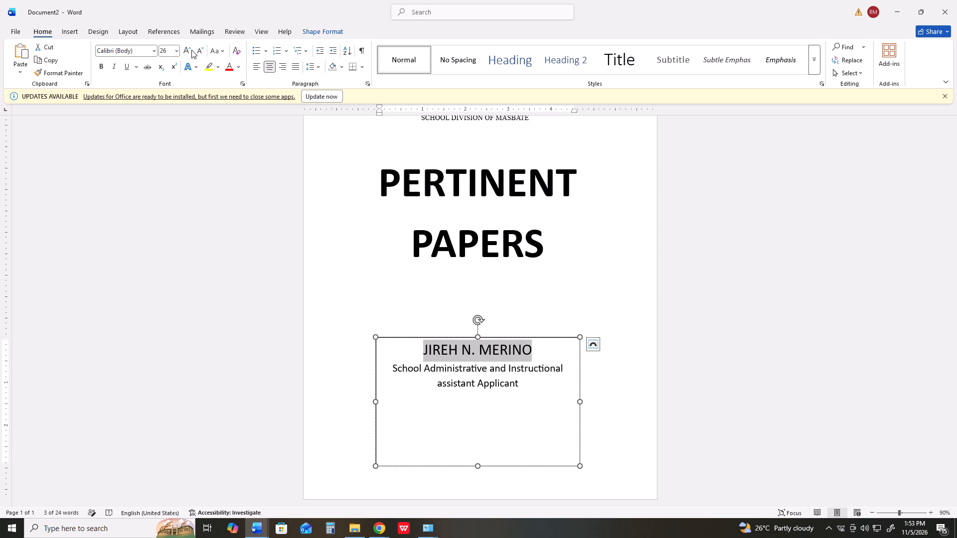
click(191, 50)
click(551, 409)
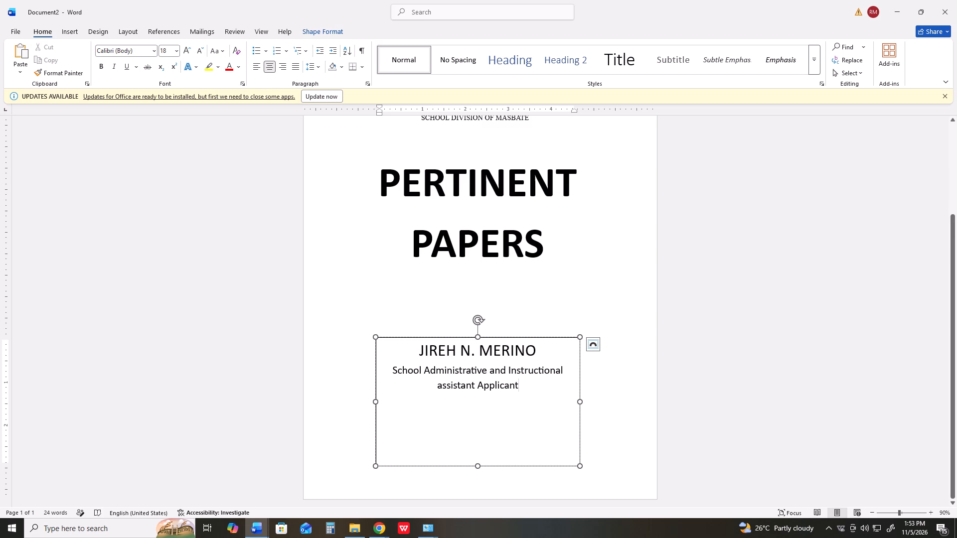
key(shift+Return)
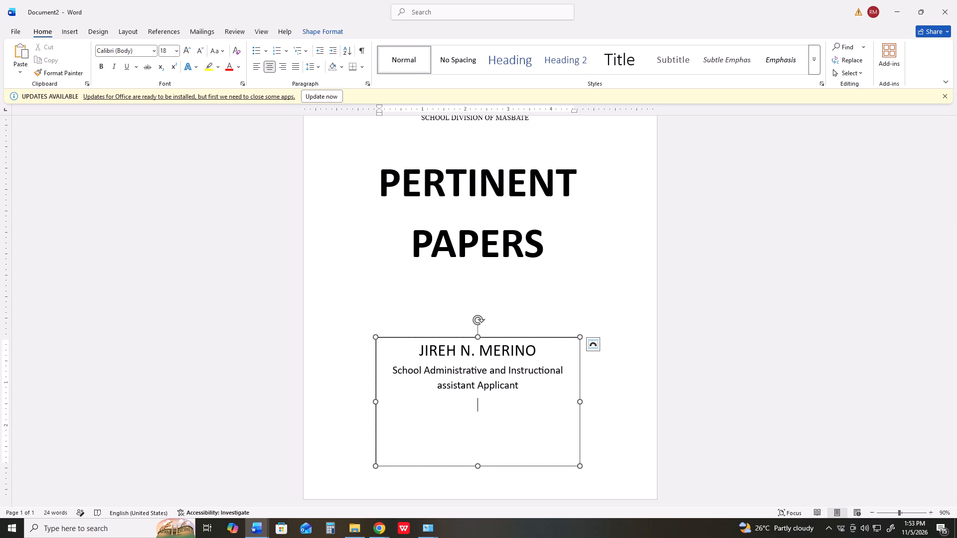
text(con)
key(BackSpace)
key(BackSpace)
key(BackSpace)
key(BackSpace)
Add the line "Contact Information" below the applicant's position in the lower text box, leaving one blank paragraph between them.
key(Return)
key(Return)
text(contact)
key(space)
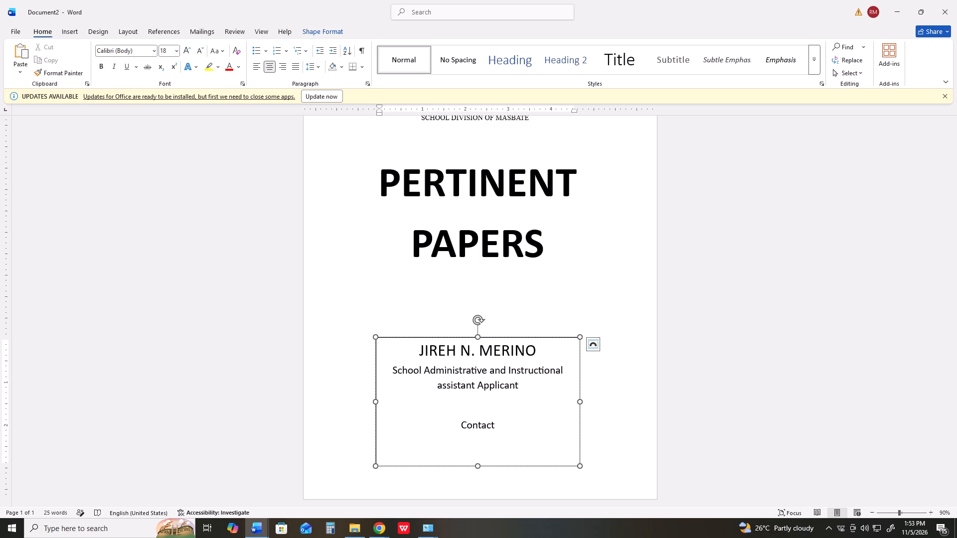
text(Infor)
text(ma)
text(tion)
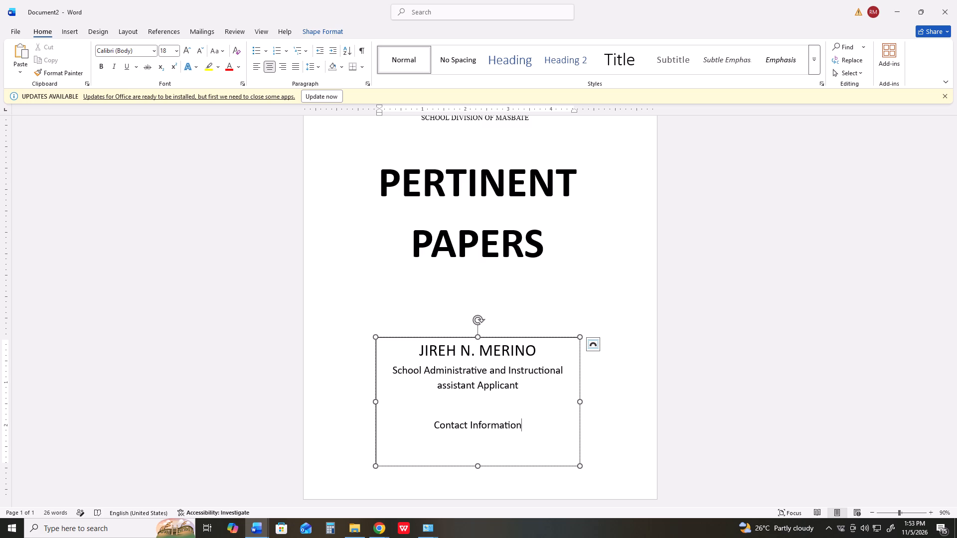
Make the "Contact Information" line bold and reduce it to 14 pt.
drag(520, 423, 437, 420)
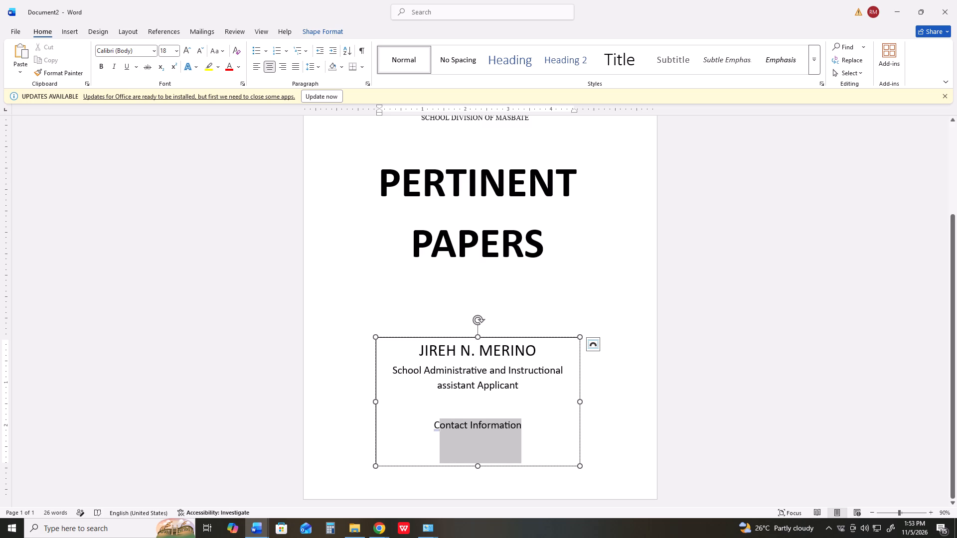
drag(437, 420, 434, 420)
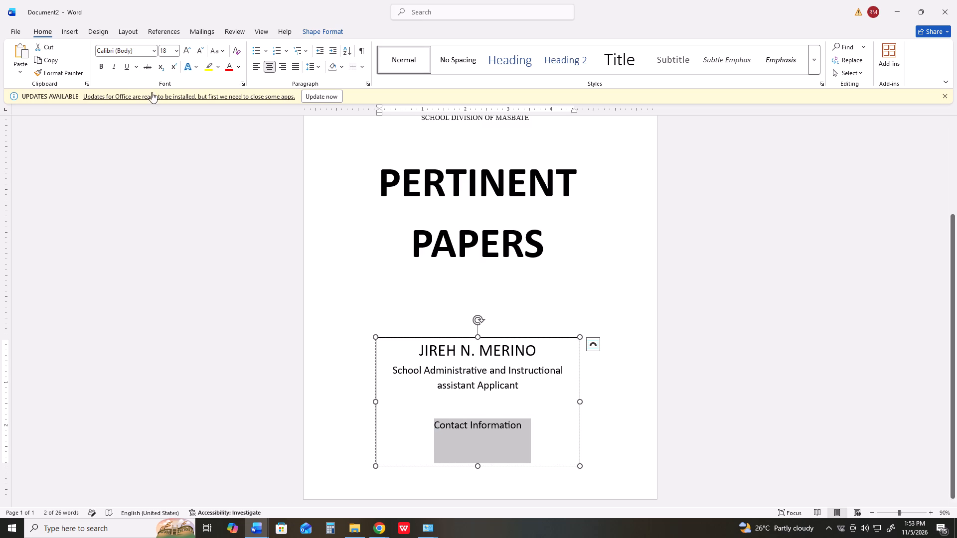
click(102, 67)
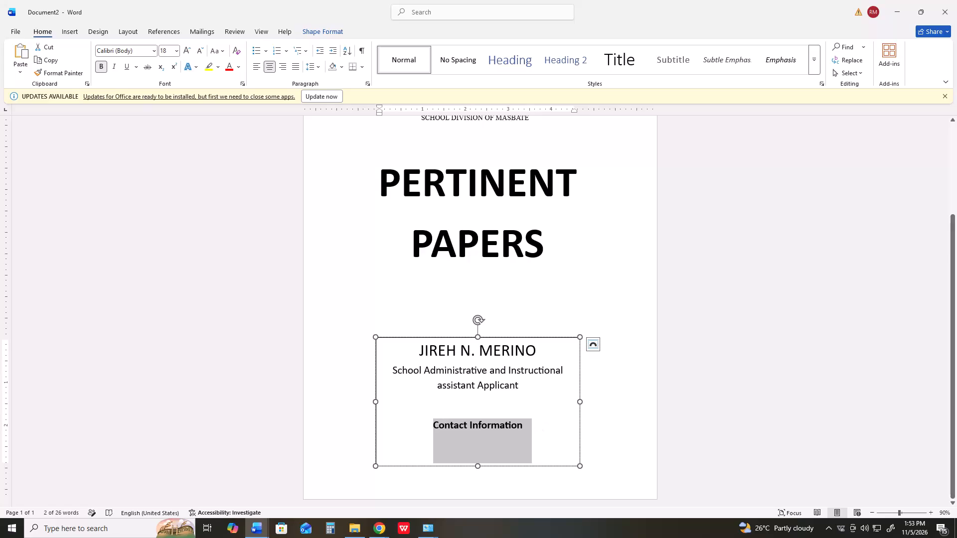
click(197, 48)
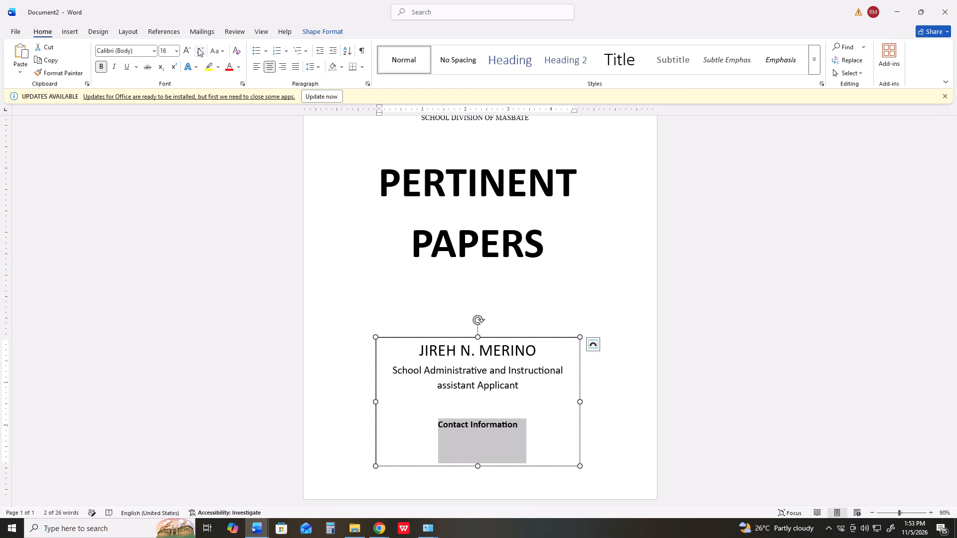
click(198, 48)
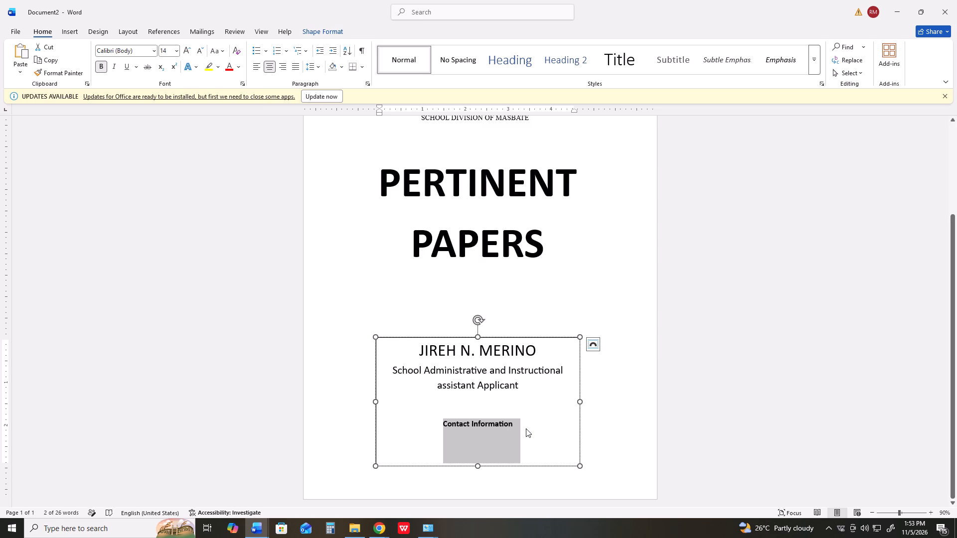
click(525, 428)
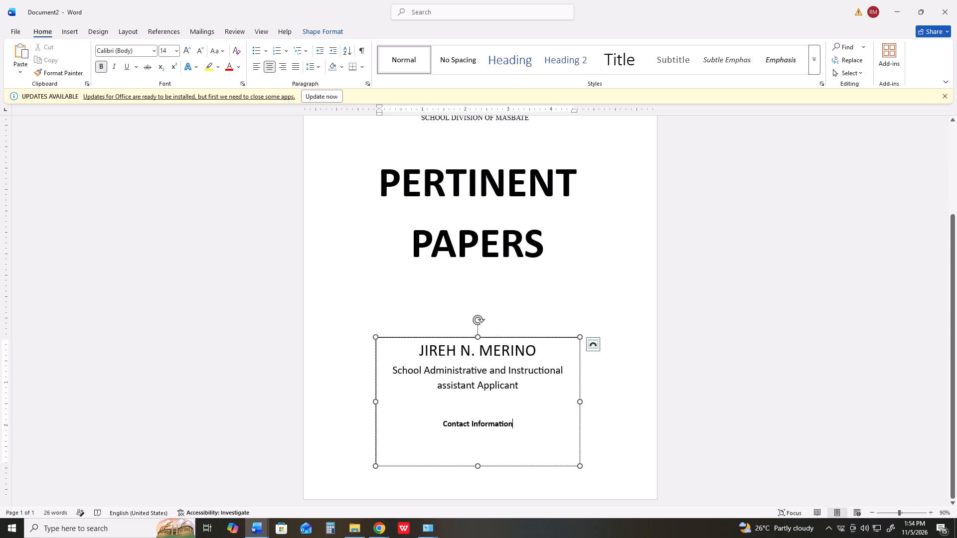
Insert a line break under "Contact Information" and begin the contact line with "Mo".
key(shift+Return)
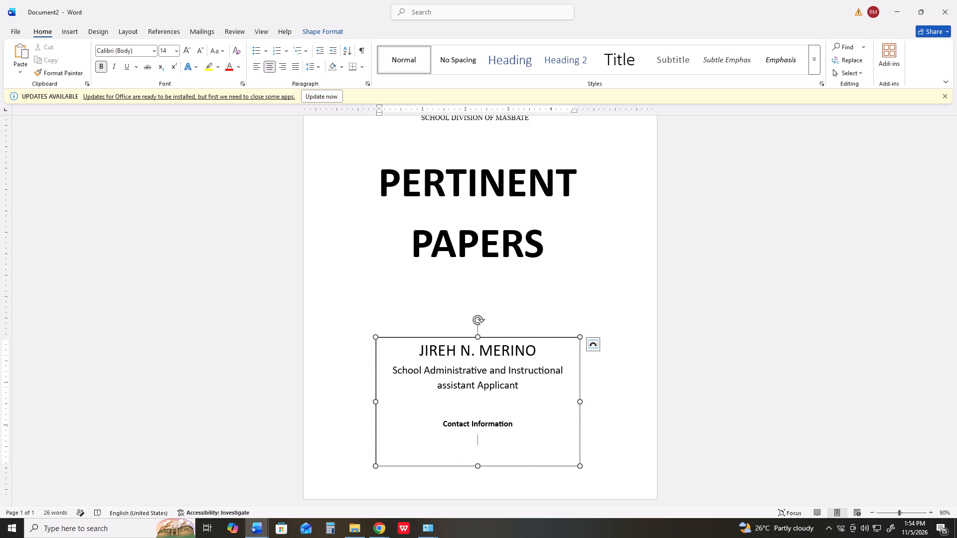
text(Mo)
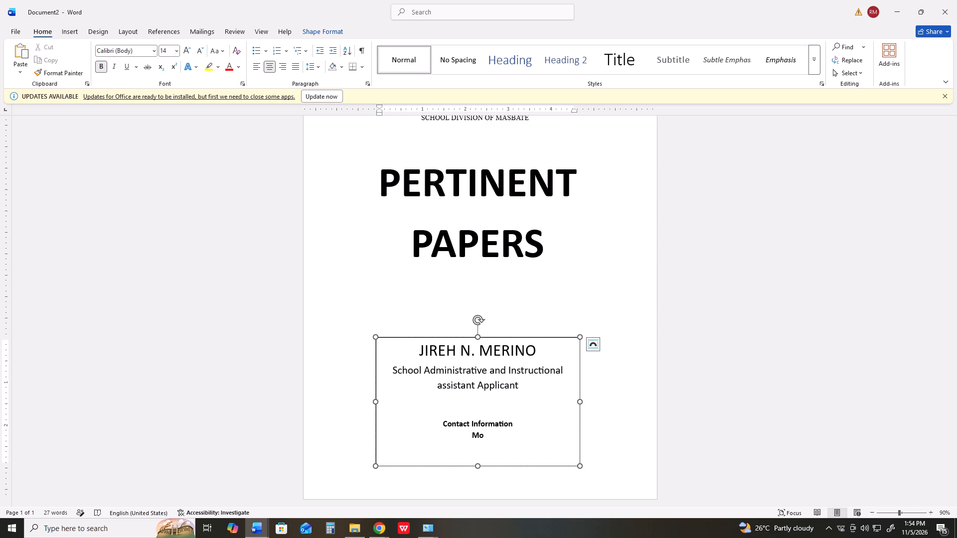
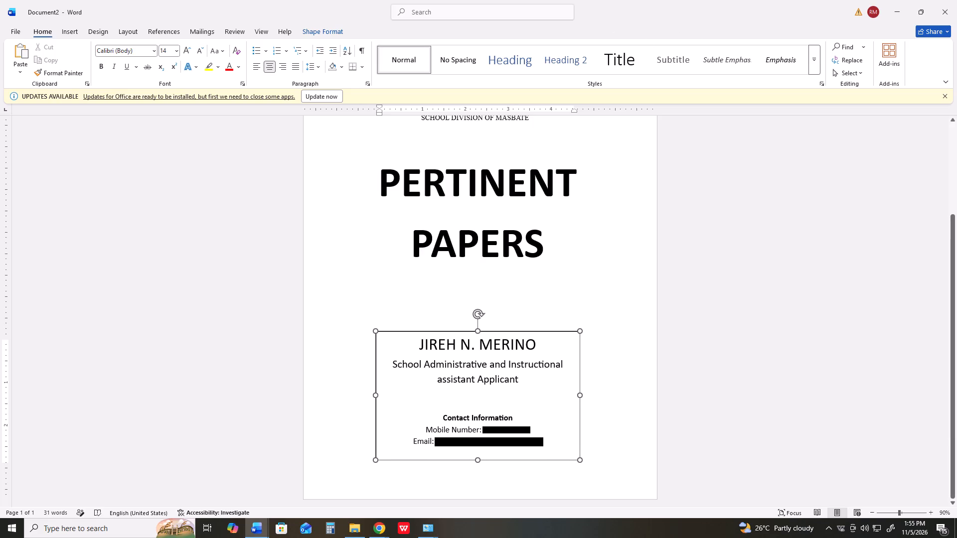
Move the lower text box with the applicant's name and contact details slightly up the page, keeping it horizontally centred.
drag(524, 331, 521, 325)
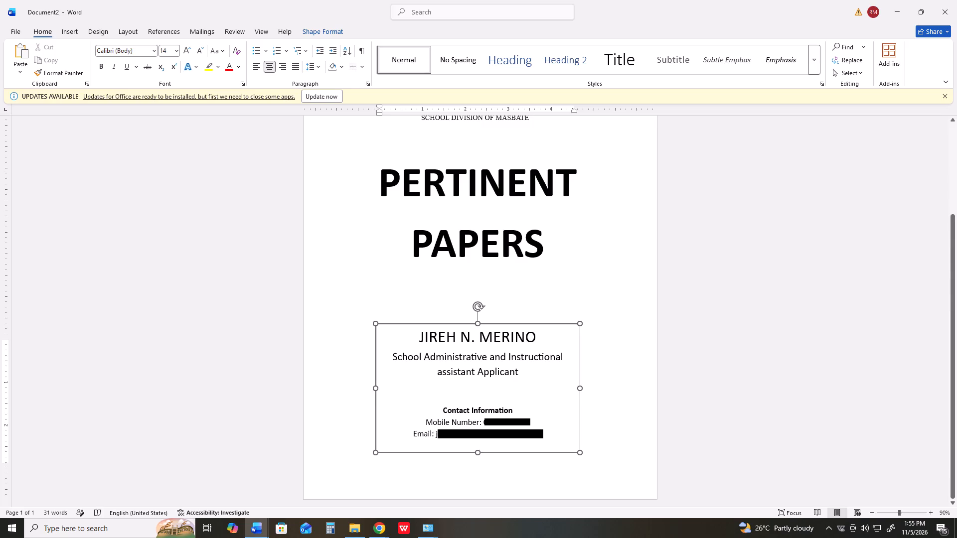
drag(521, 325, 520, 324)
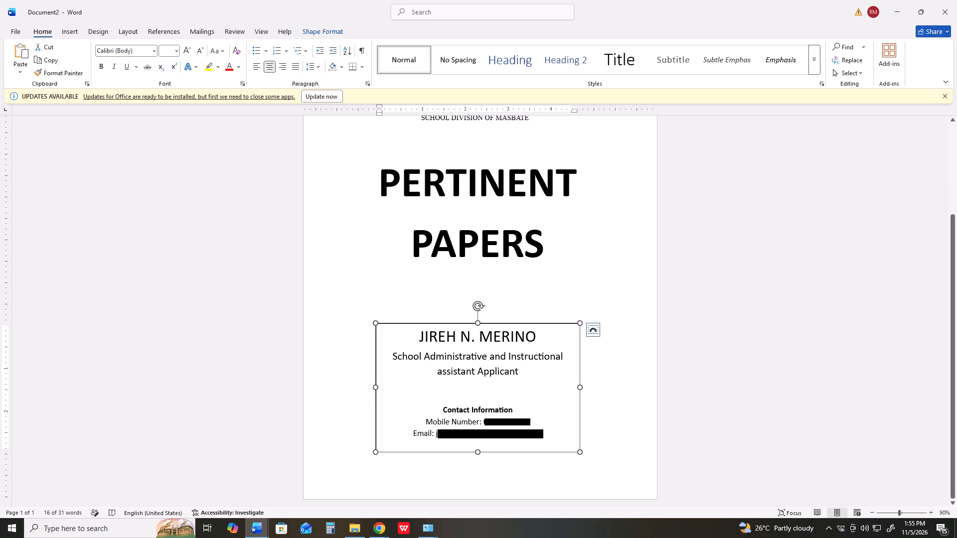
Nudge the applicant's text box slightly to the right.
scroll(627, 328, up, 3)
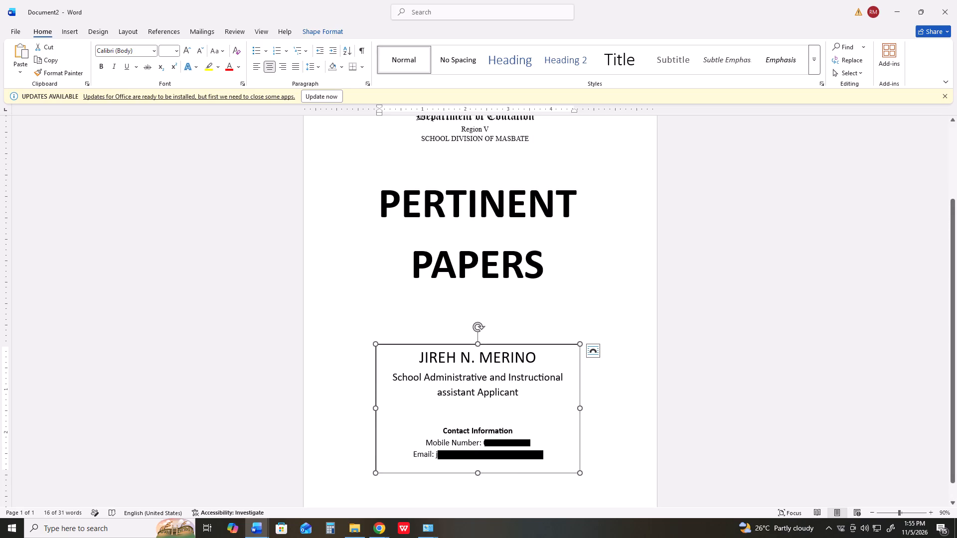
key(Right)
key(Right)
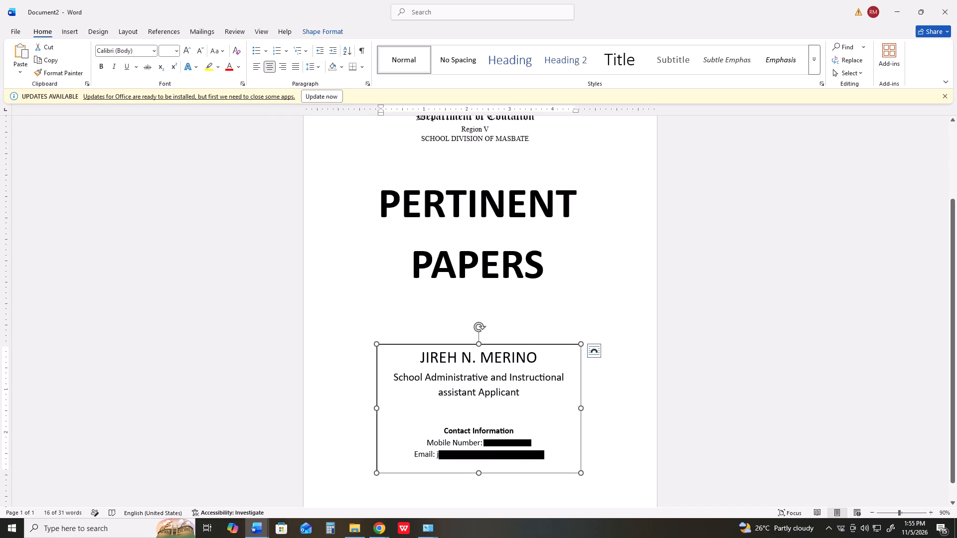
Remove the outline from the applicant's text box and deselect it.
click(566, 345)
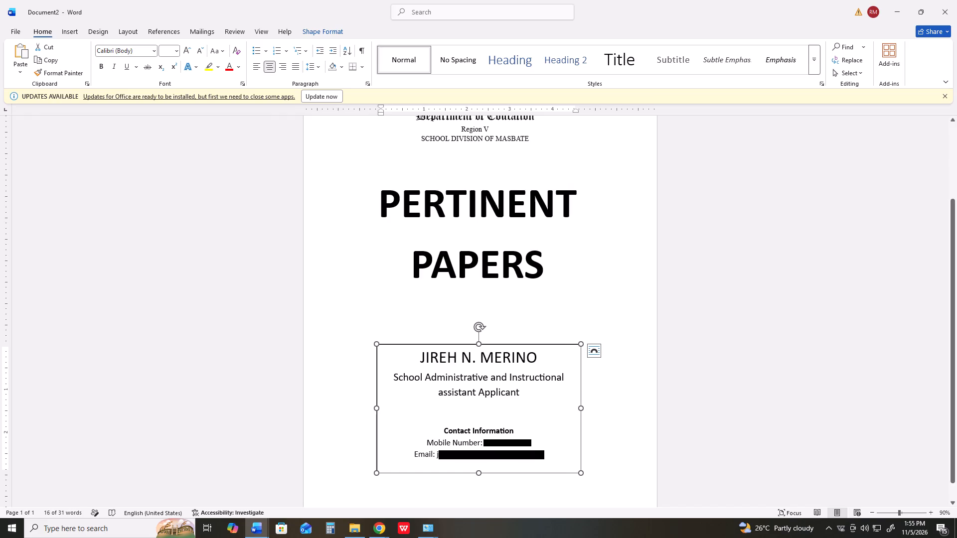
click(566, 345)
click(566, 345)
click(566, 345)
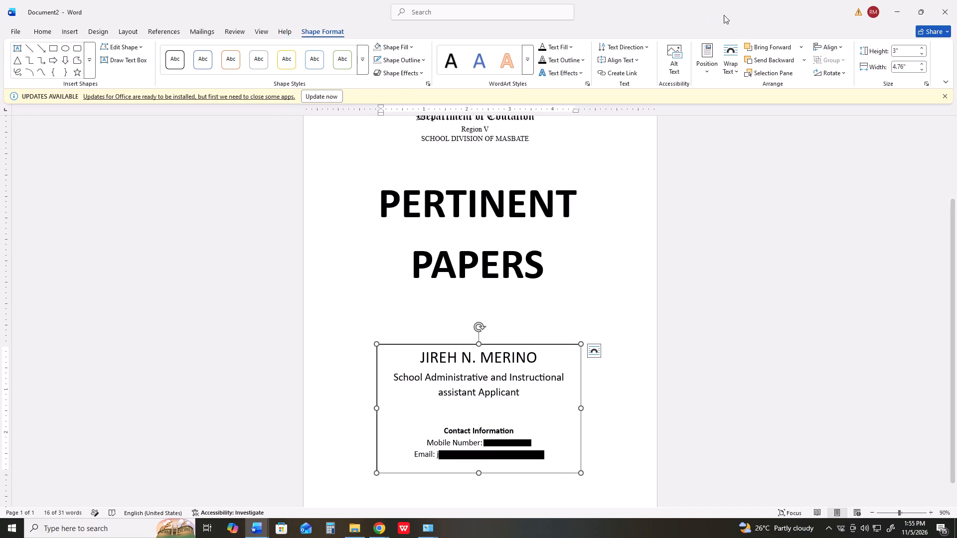
click(380, 58)
click(612, 236)
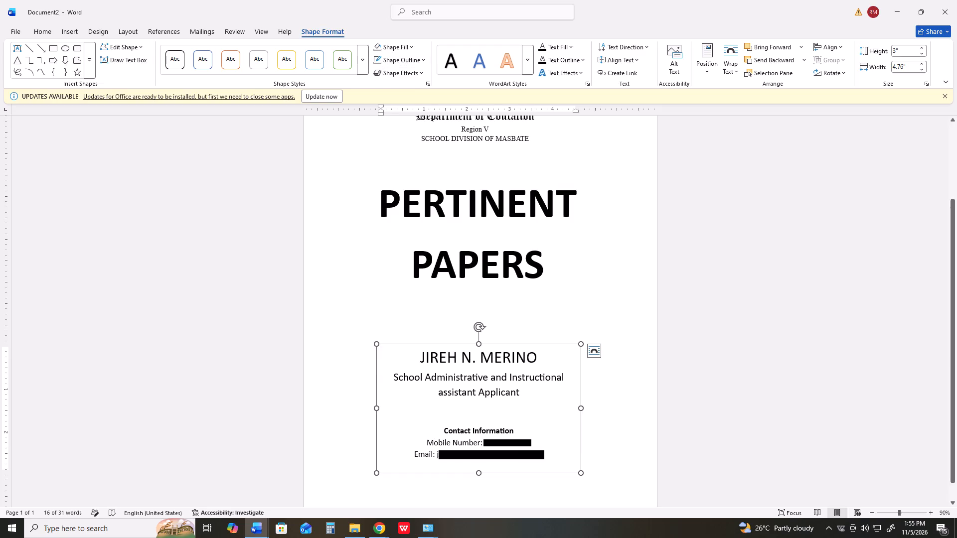
Enlarge the "PERTINENT PAPERS" title to 80 pt and deselect it.
scroll(608, 236, down, 8)
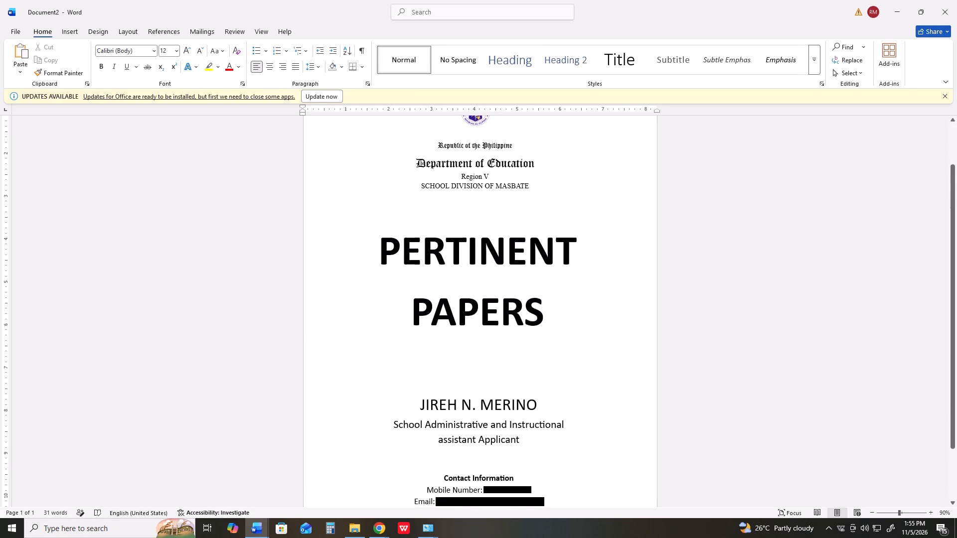
drag(383, 244, 388, 248)
drag(388, 248, 534, 306)
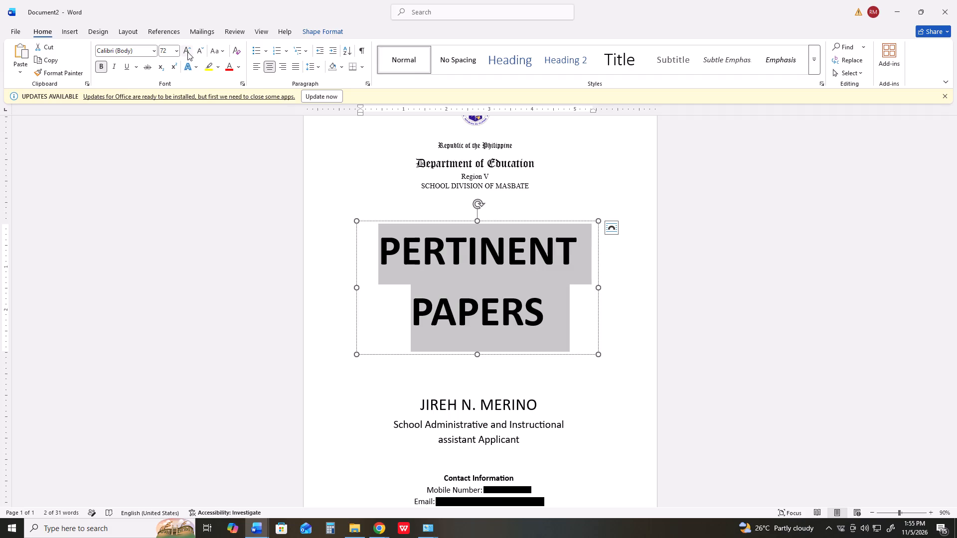
click(187, 52)
click(589, 189)
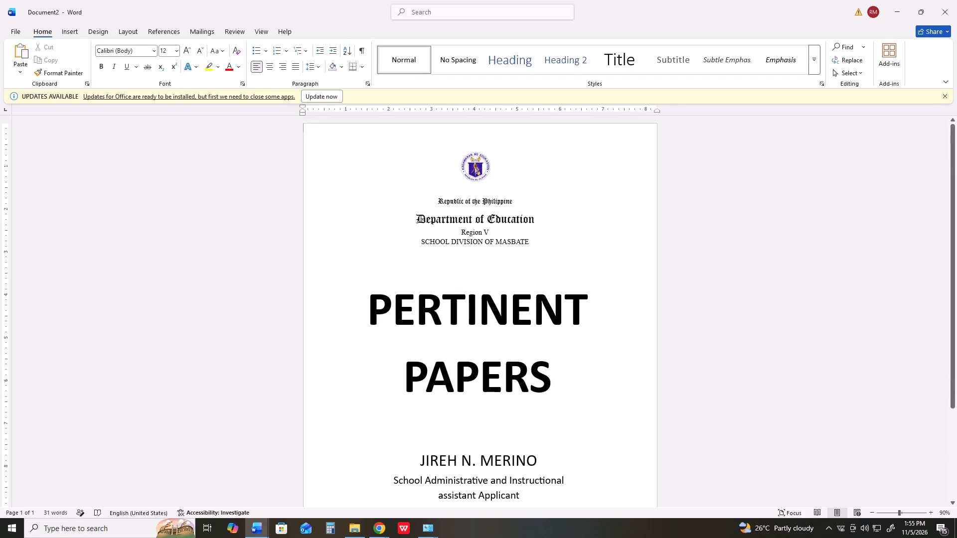
Nudge the applicant's text box slightly down the page, away from the title.
scroll(596, 204, down, 13)
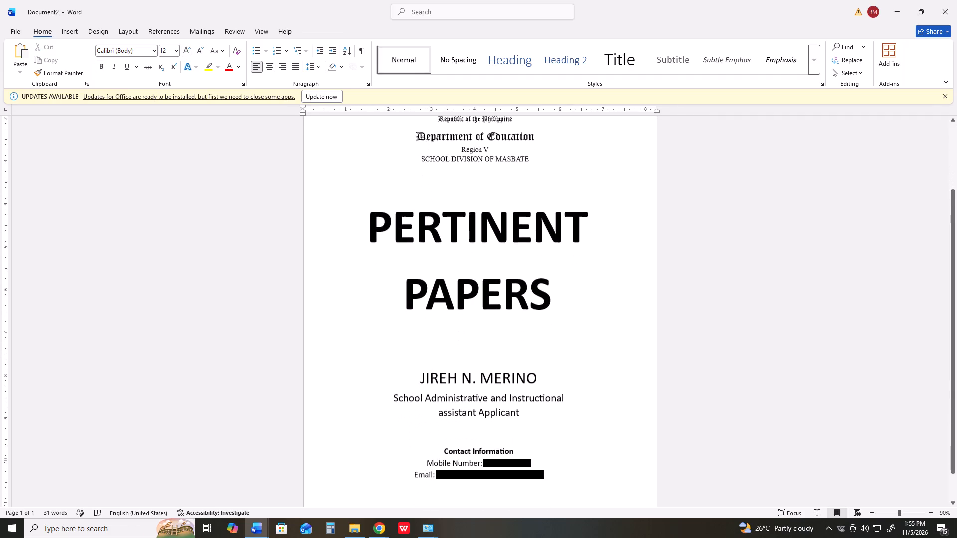
scroll(596, 202, down, 3)
click(503, 338)
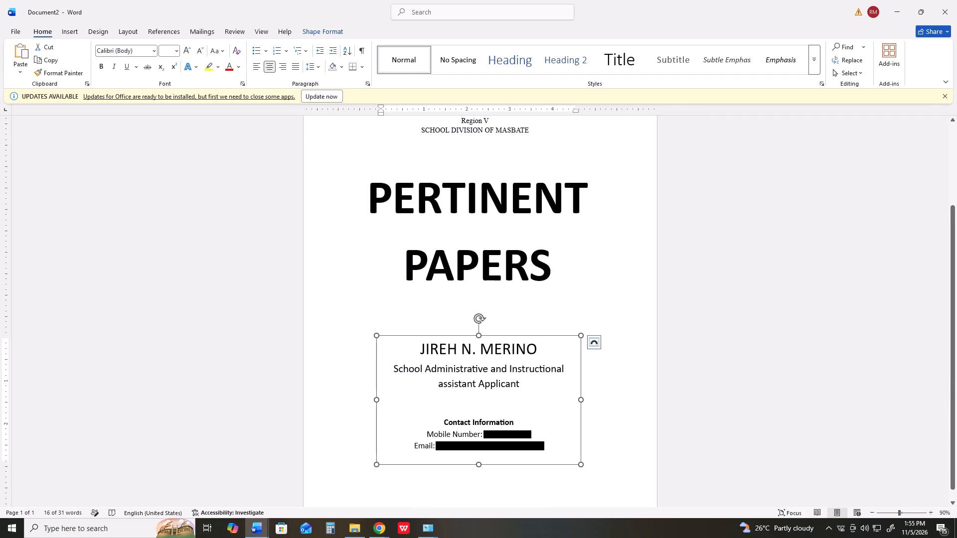
key(Down)
key(Down)
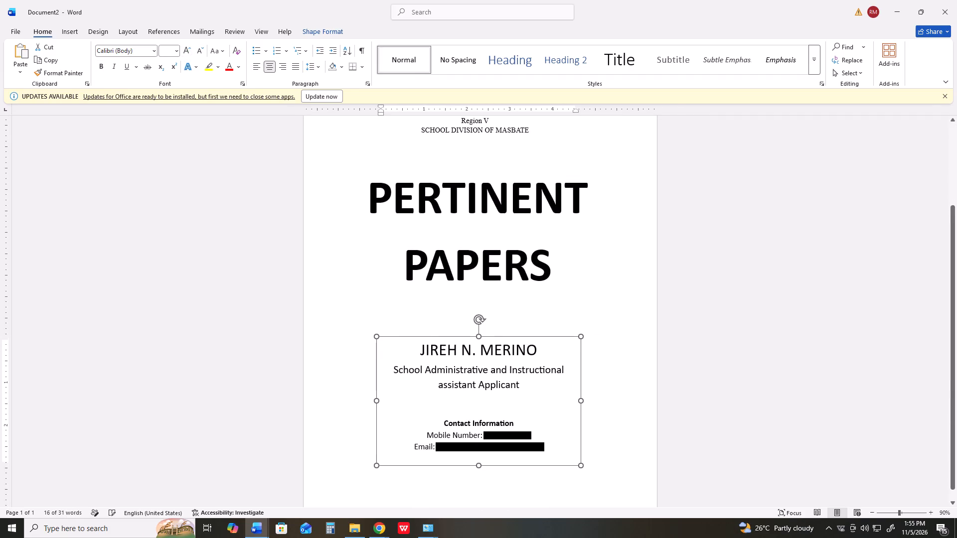
key(Down)
key(Down)
key(Down)
key(Down)
key(Down)
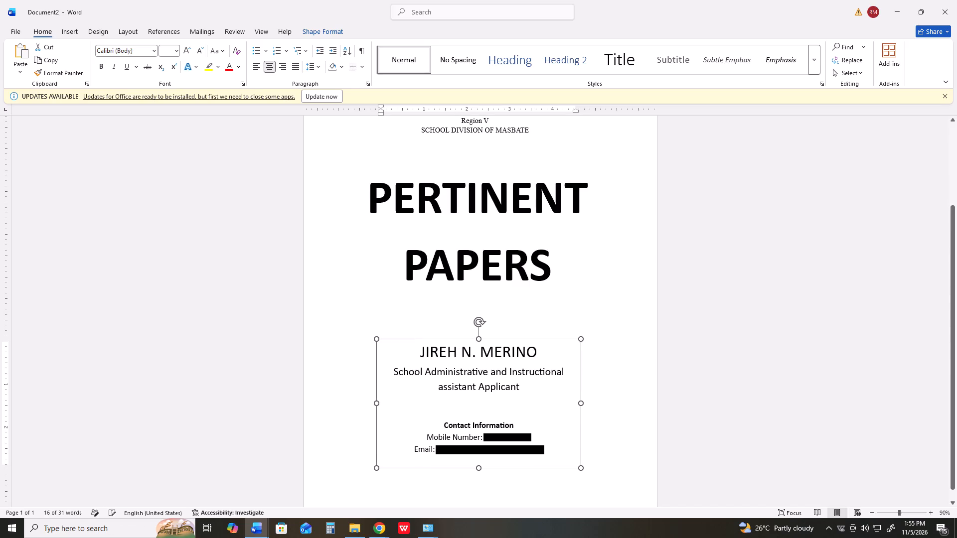
key(Down)
key(Down)
Add a new paragraph below "PAPERS" and extend the title text box's bottom edge to make room for a third line.
click(551, 270)
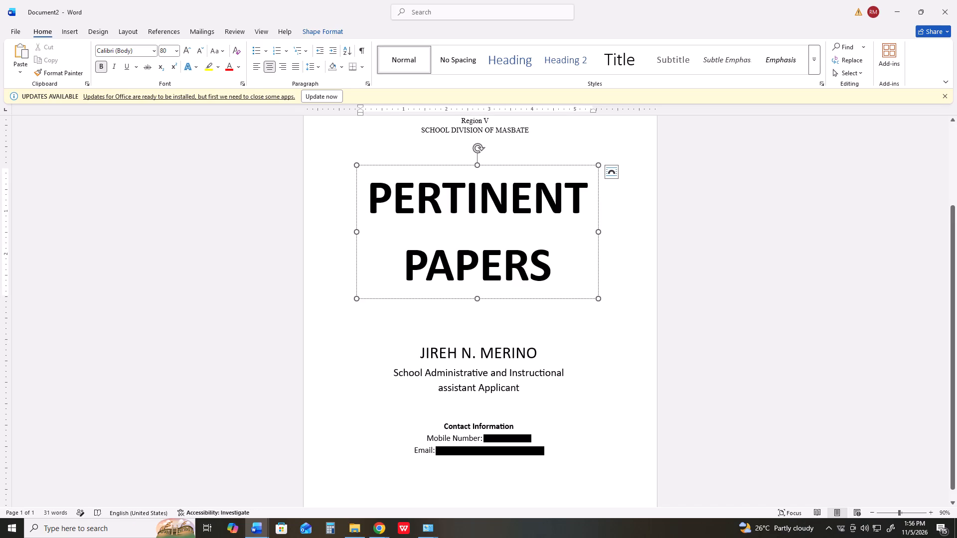
key(Return)
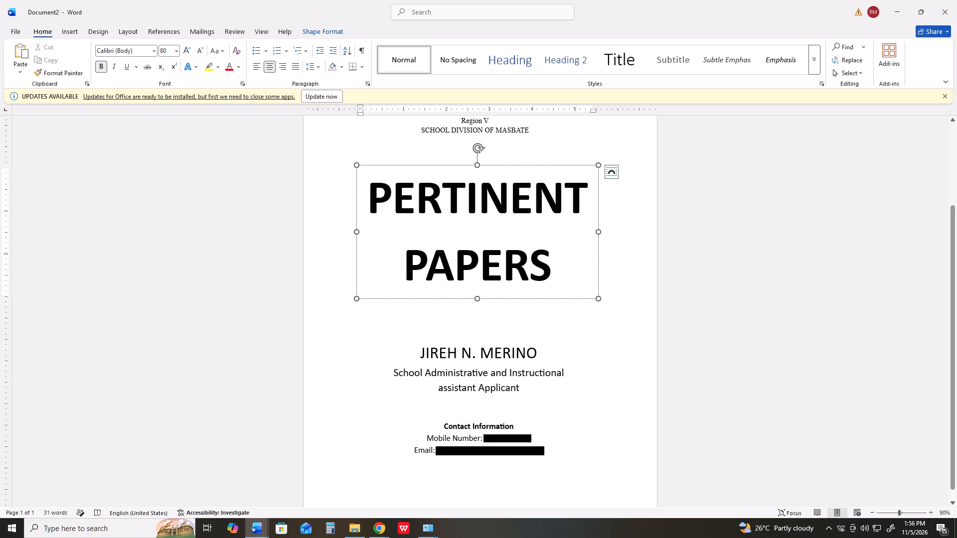
drag(477, 299, 479, 329)
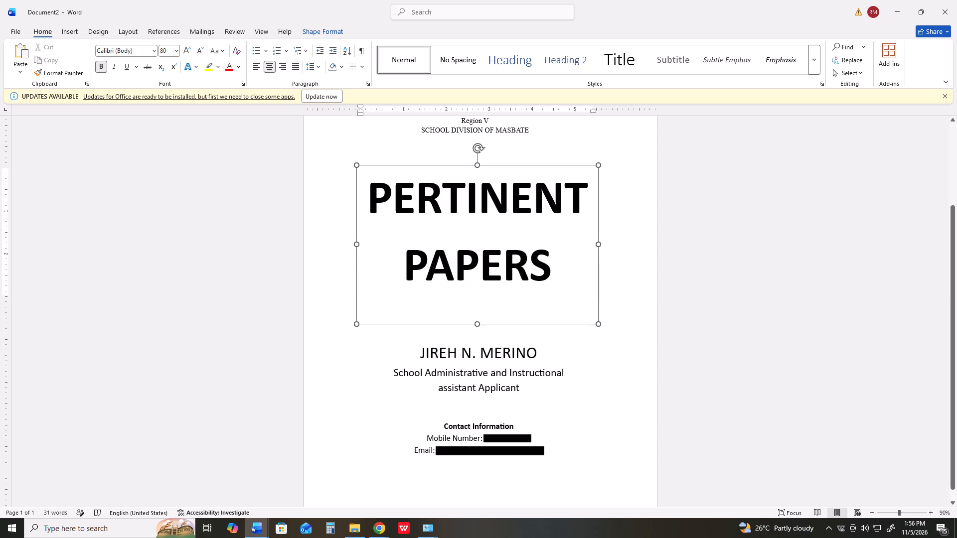
drag(479, 329, 479, 357)
click(478, 310)
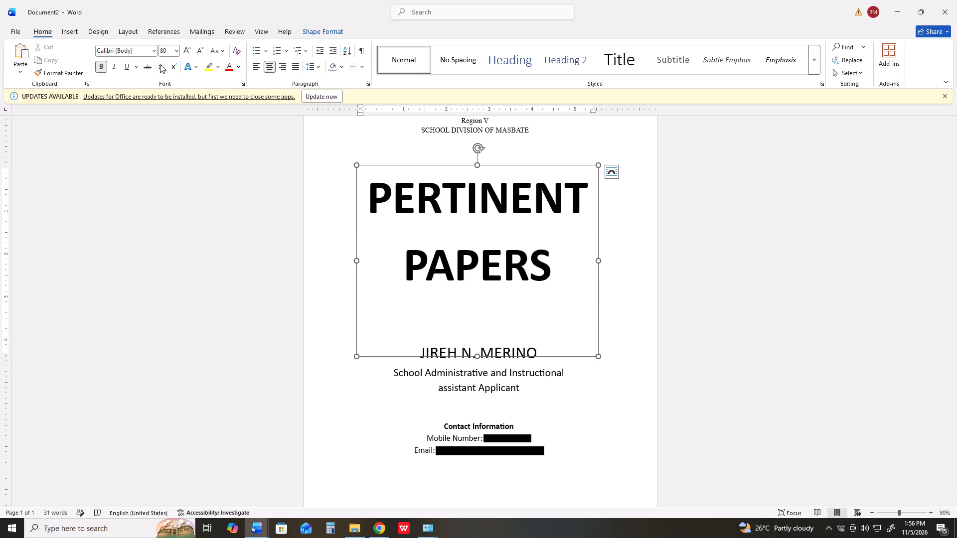
Add the word "OF" in capitals at 48 pt on the new line below "PAPERS".
text(of)
drag(502, 322, 462, 323)
double_click(195, 54)
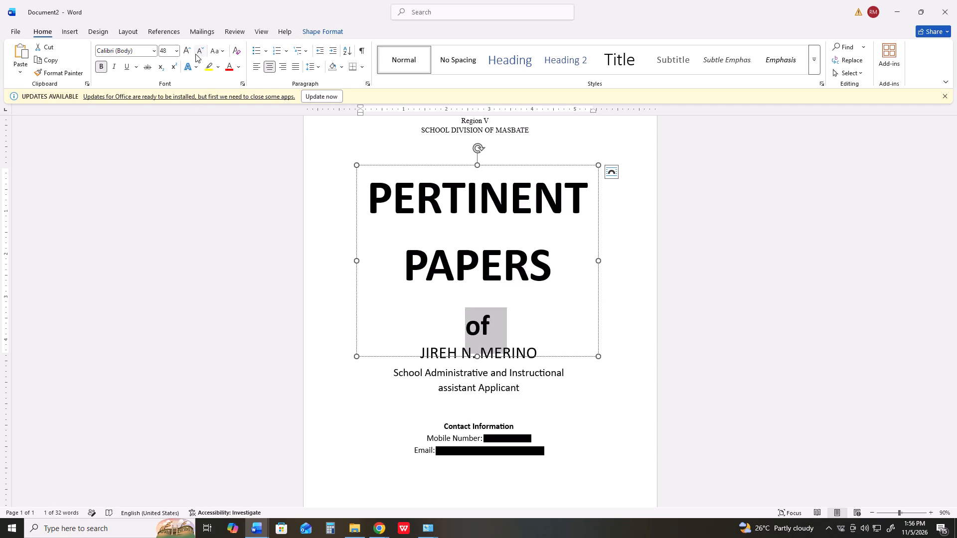
click(493, 325)
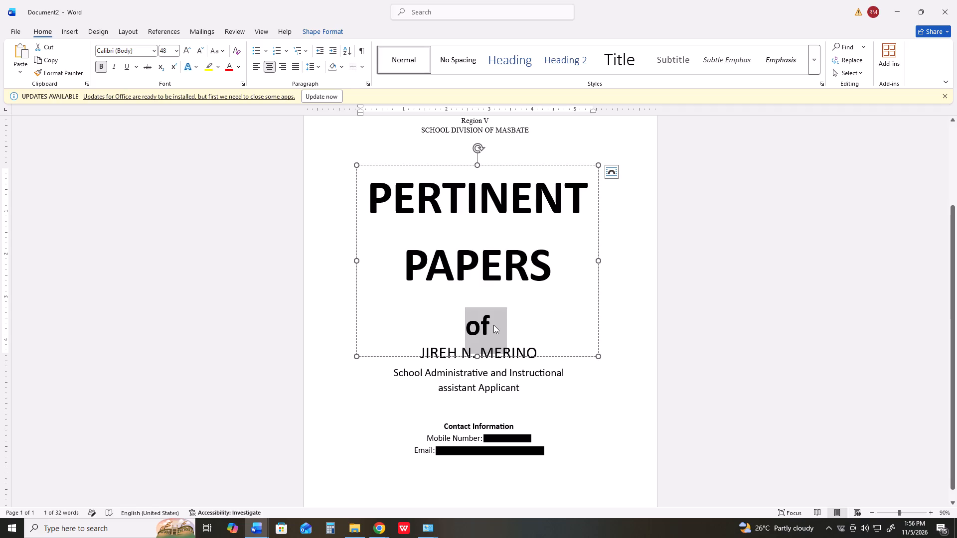
key(BackSpace)
key(shift+f)
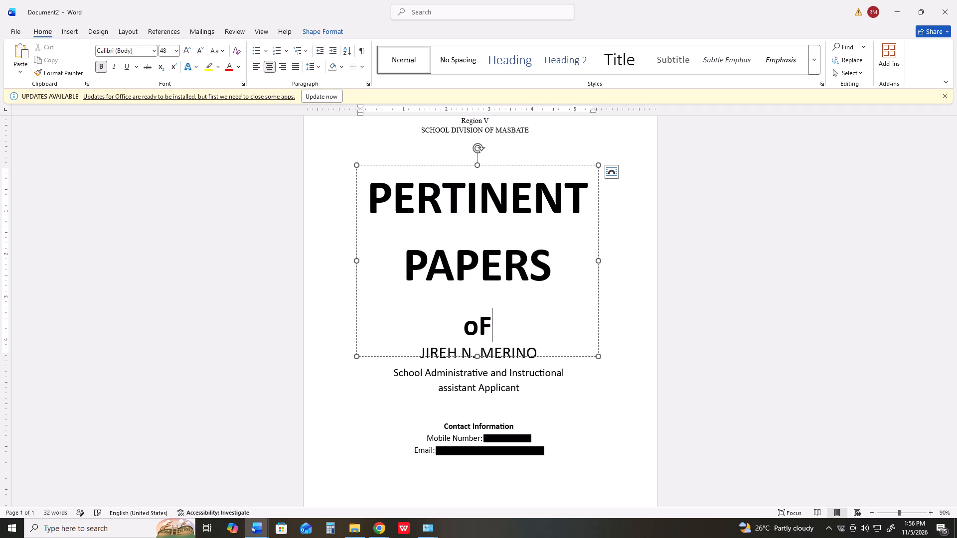
key(BackSpace)
key(BackSpace)
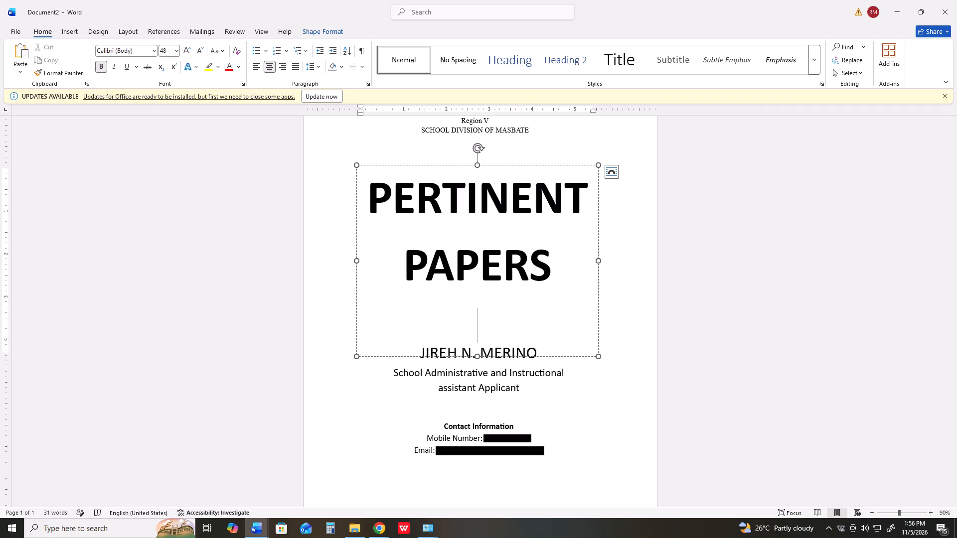
text(OF)
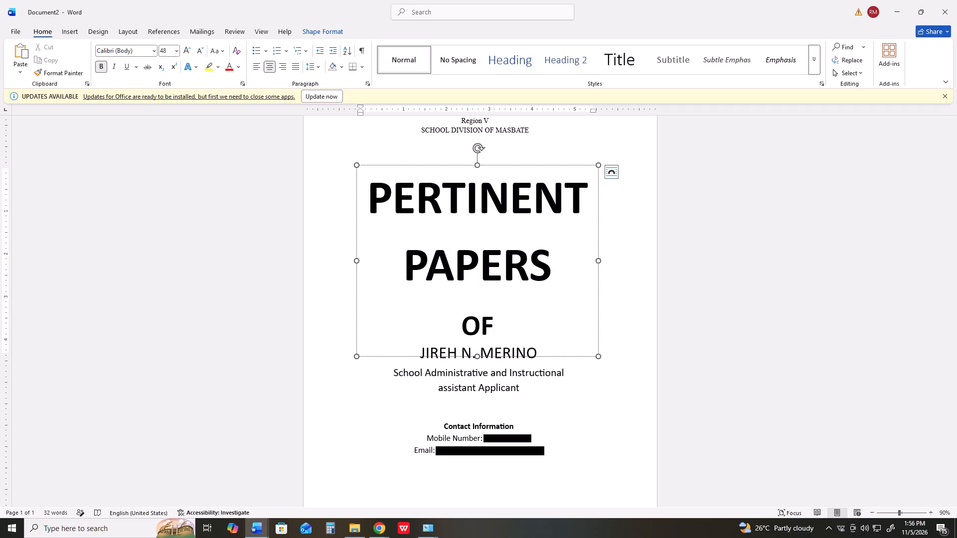
Reduce the "OF" line to 36 pt.
drag(497, 323, 453, 326)
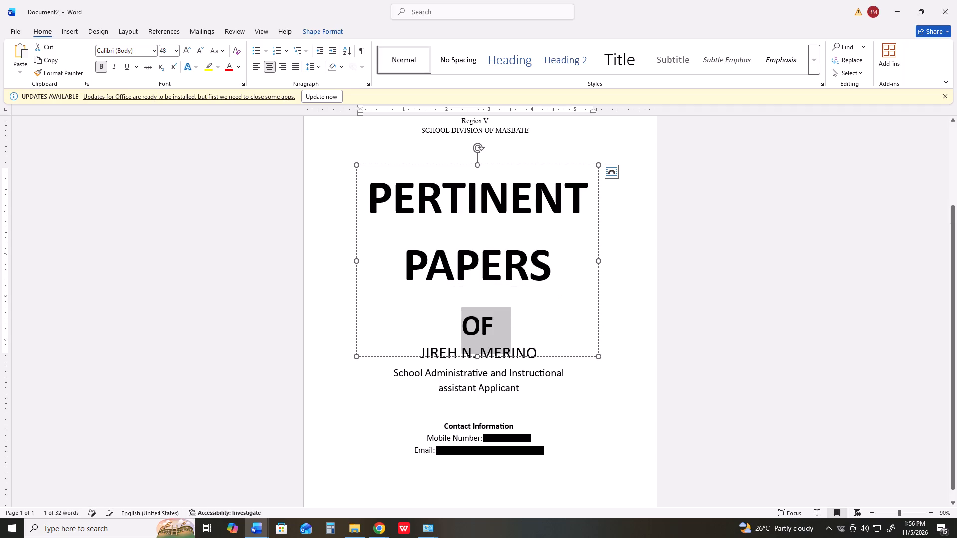
click(204, 52)
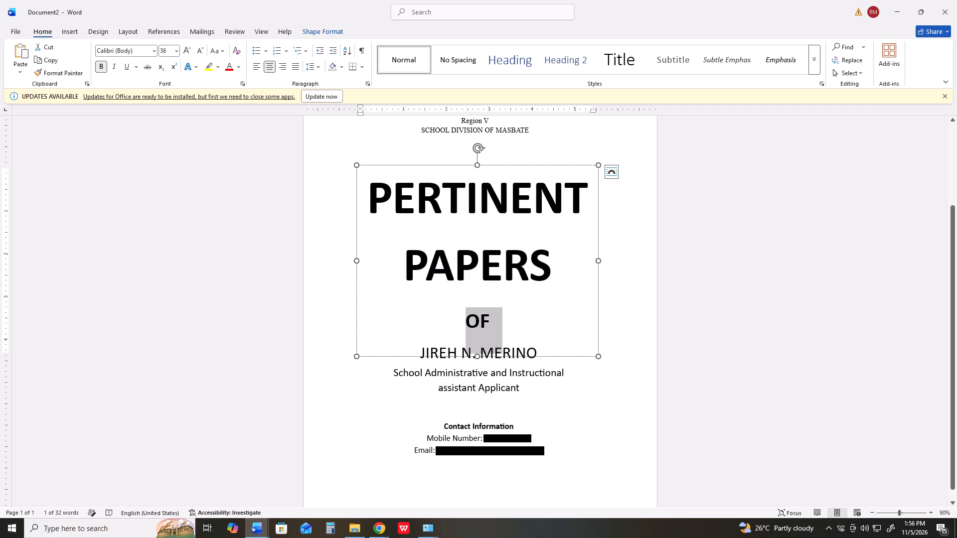
click(578, 296)
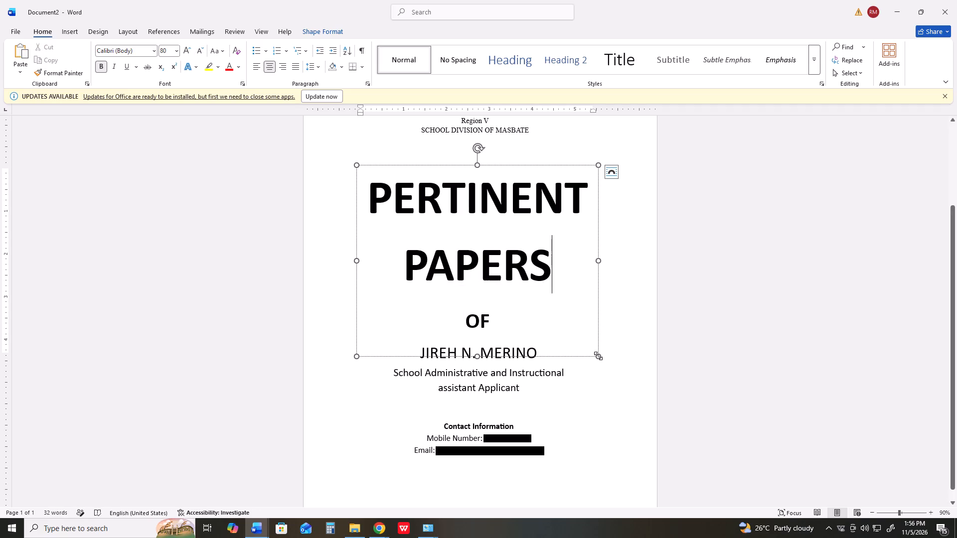
Shrink the title text box slightly from its lower corner and deselect it.
drag(598, 356, 597, 348)
click(602, 378)
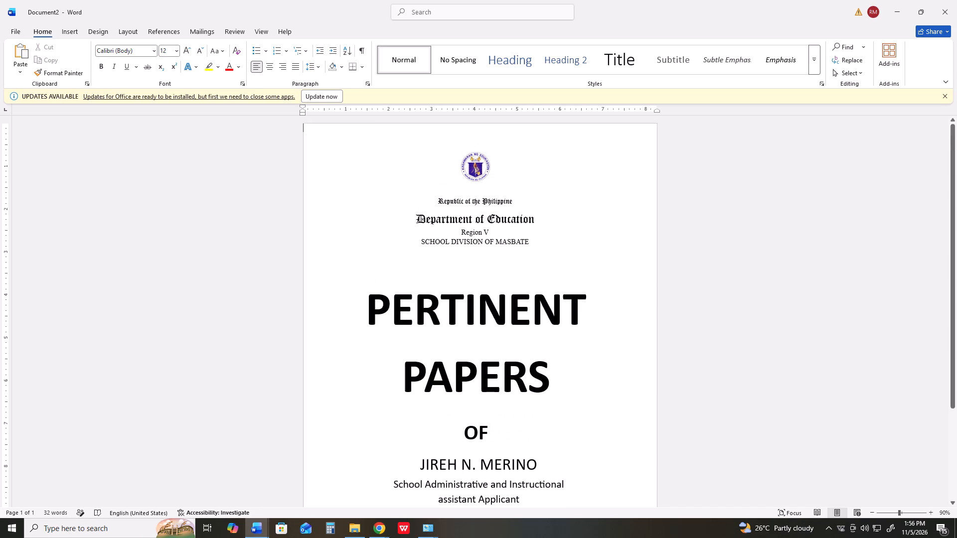
Nudge the applicant's text box down to widen the gap below the "OF" line.
scroll(600, 367, down, 5)
click(459, 453)
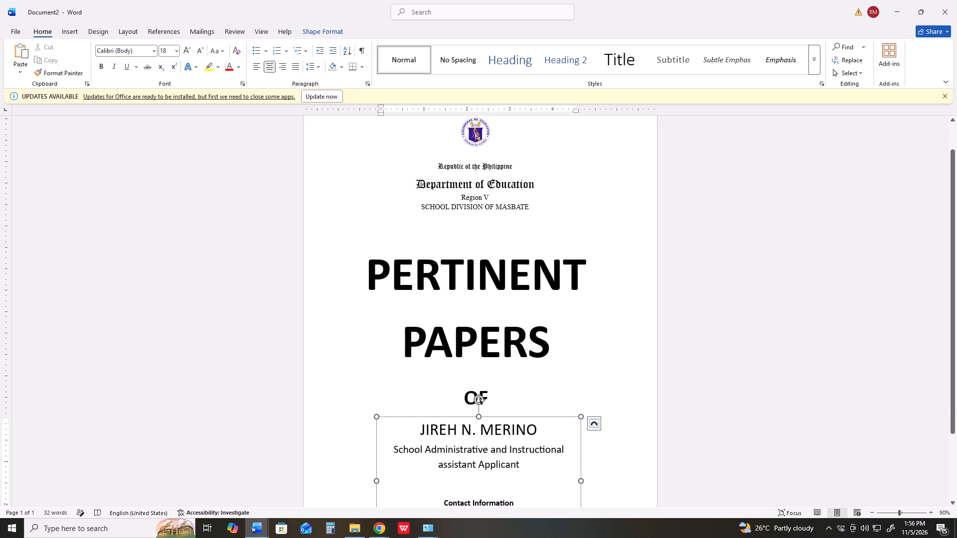
click(437, 415)
key(Down)
key(Down)
key(Down)
key(Down)
key(Down)
key(Down)
key(Down)
key(Down)
key(Down)
key(Down)
key(Down)
key(Down)
key(Down)
key(Down)
key(Down)
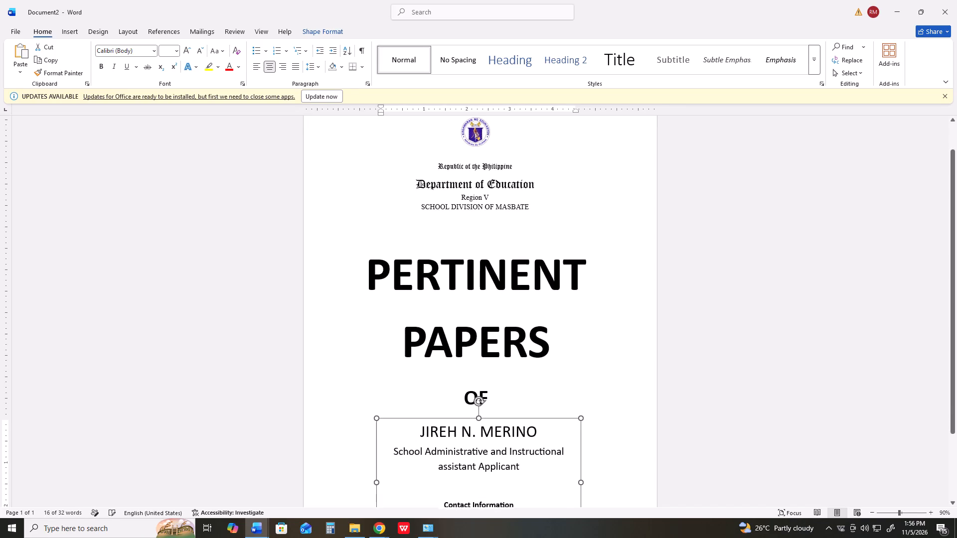
key(Down)
Nudge the applicant's text box back up slightly, towards the "OF" line.
scroll(463, 419, down, 11)
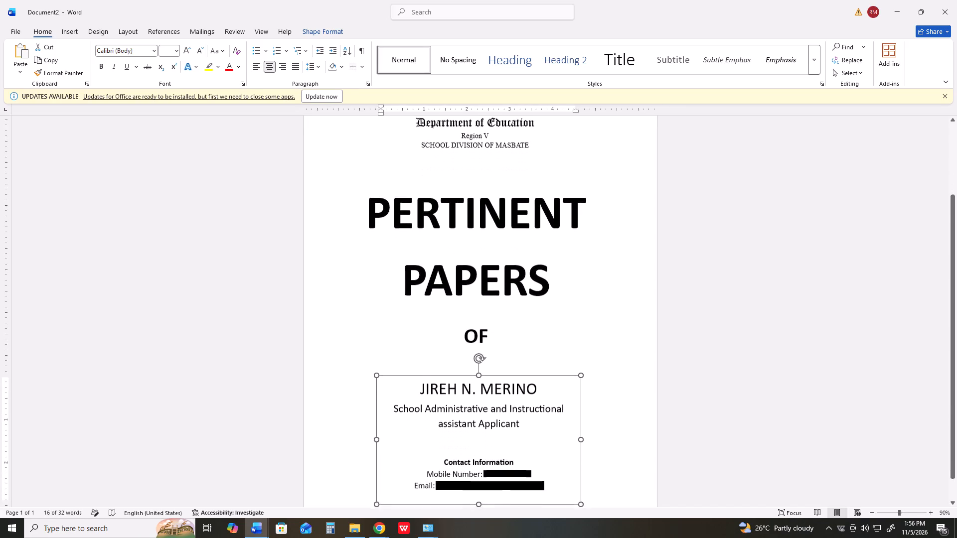
scroll(471, 404, down, 9)
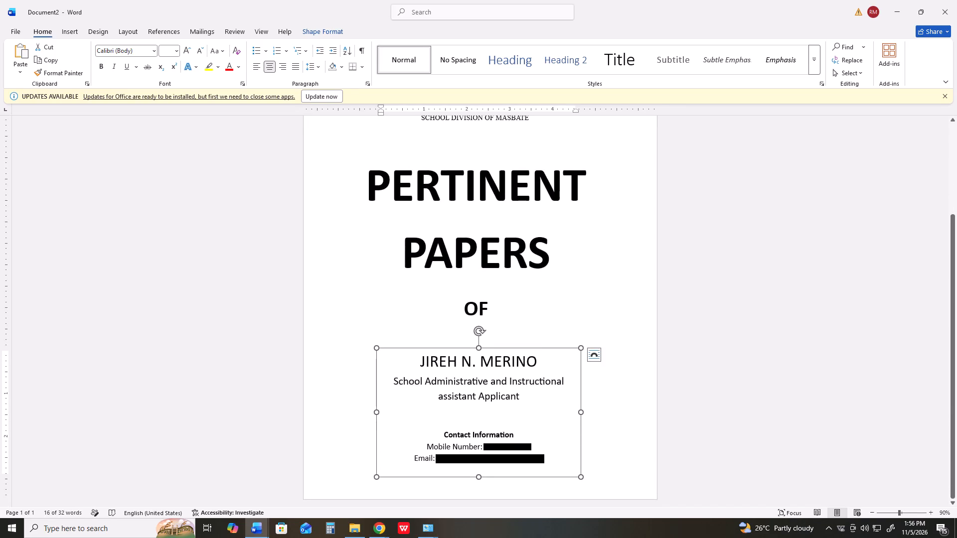
click(500, 348)
key(Up)
key(Up)
key(Up)
key(Up)
Nudge the title text box upward to leave more space between "OF" and the applicant's name.
click(487, 170)
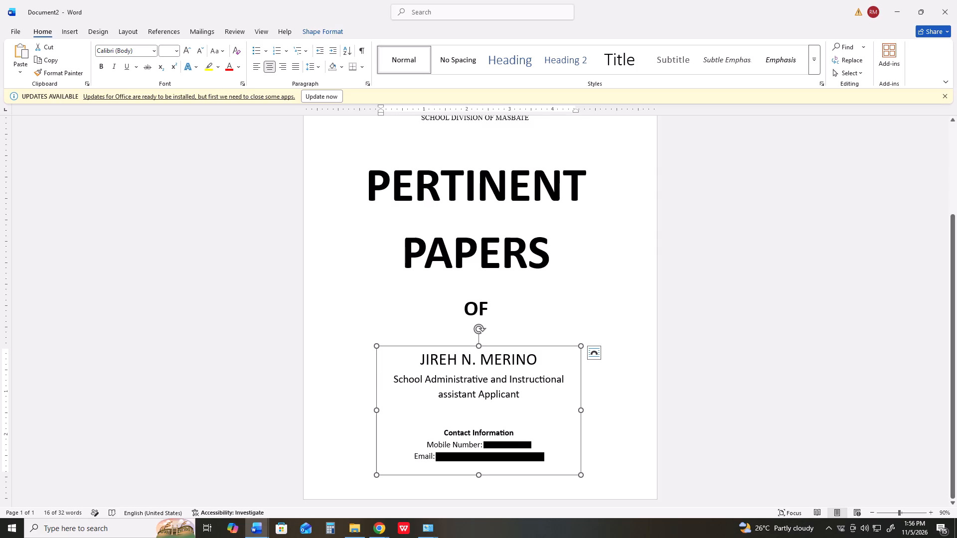
click(487, 152)
key(Up)
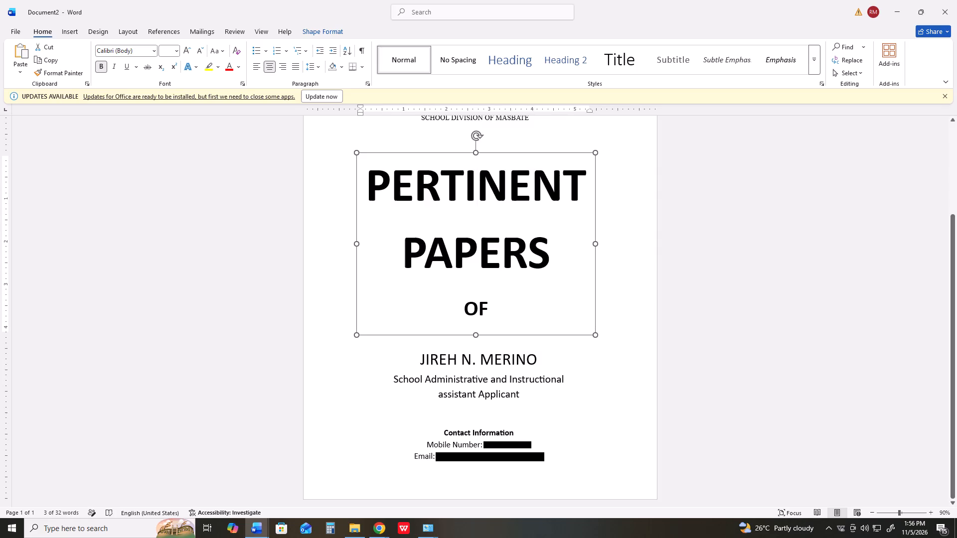
key(Up)
key(Up)
key(Up)
key(Up)
key(Up)
key(Up)
key(Up)
key(Up)
key(Up)
key(Up)
key(Up)
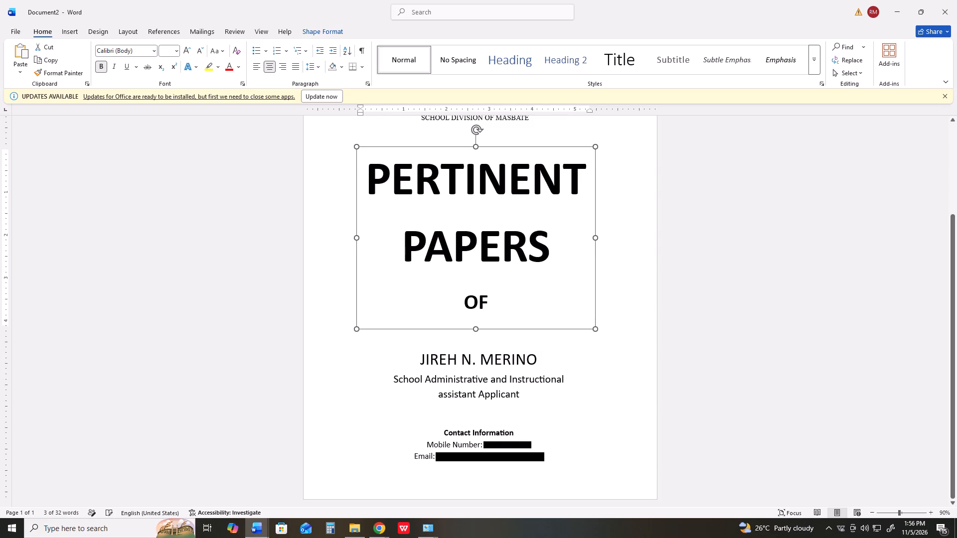
key(Up)
key(Up)
key(Up)
key(Up)
key(Up)
key(Up)
key(Up)
key(Up)
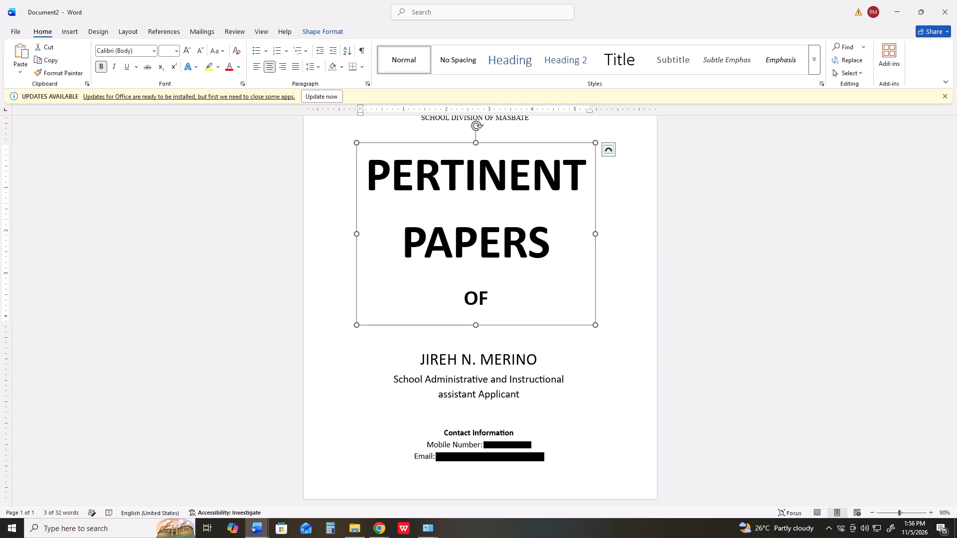
Check the whole cover page layout, from the seal and heading down to the applicant's contact information.
scroll(490, 151, up, 15)
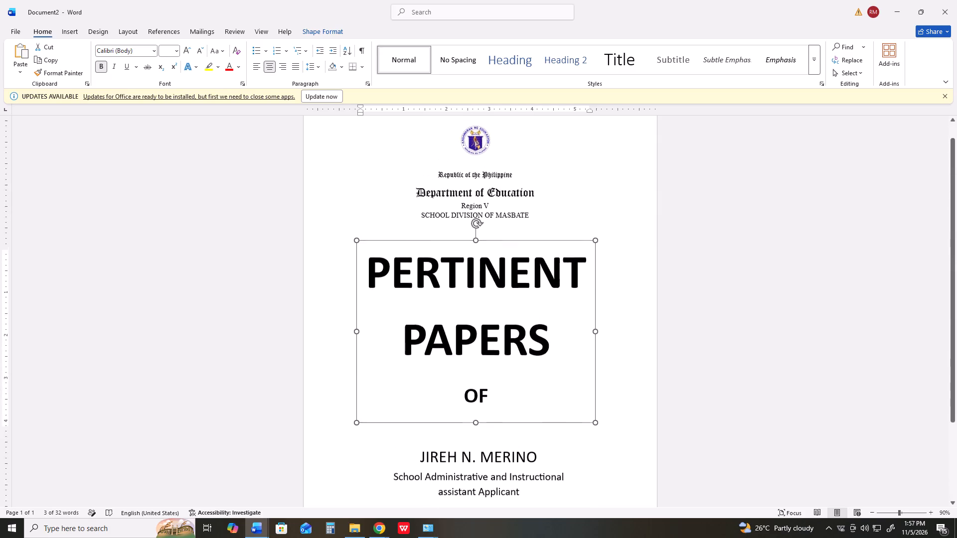
scroll(493, 140, up, 8)
click(486, 164)
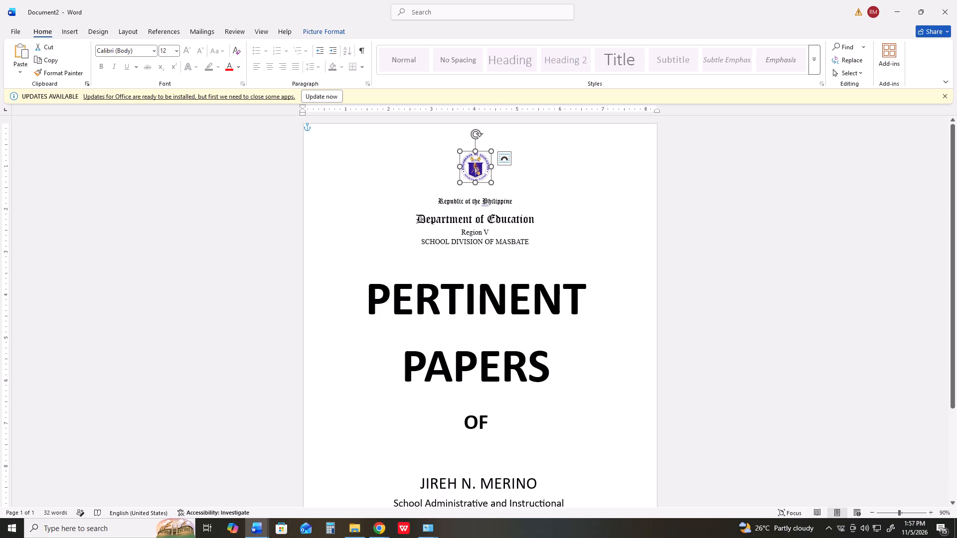
scroll(529, 226, down, 3)
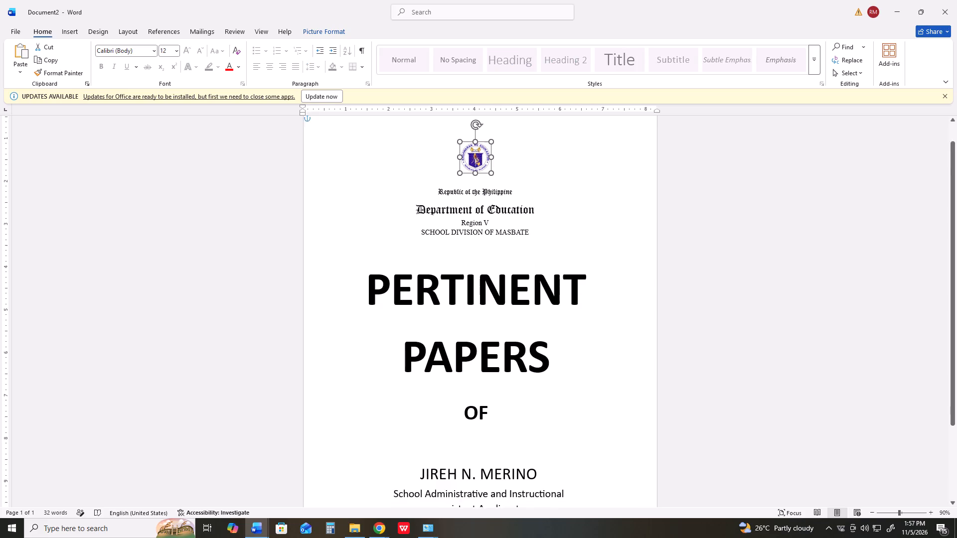
scroll(526, 217, down, 10)
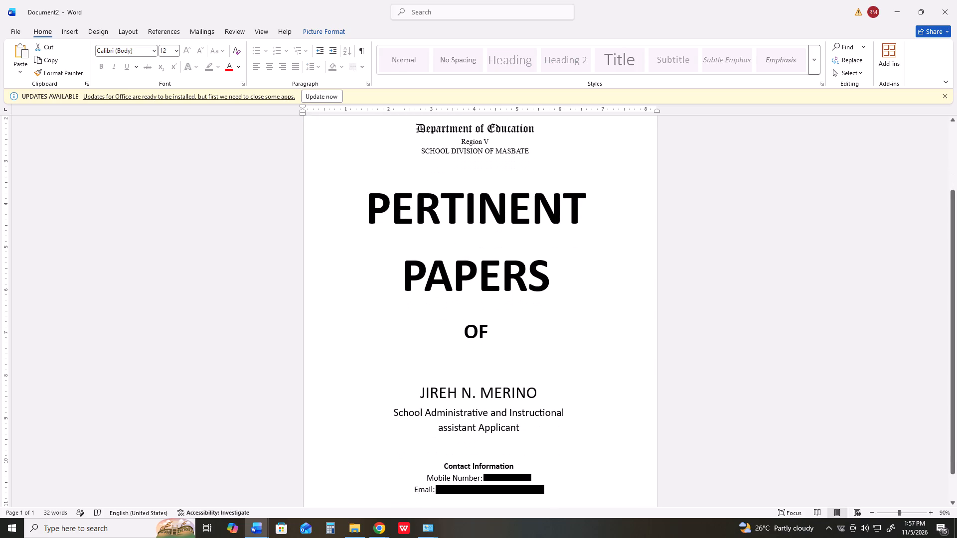
key(ctrl+minus)
key(ctrl+minus)
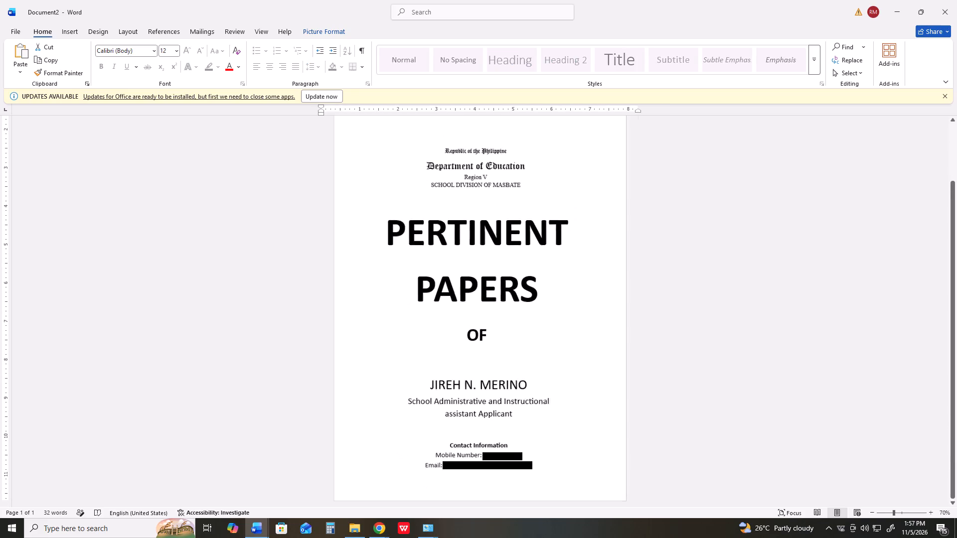
key(ctrl+minus)
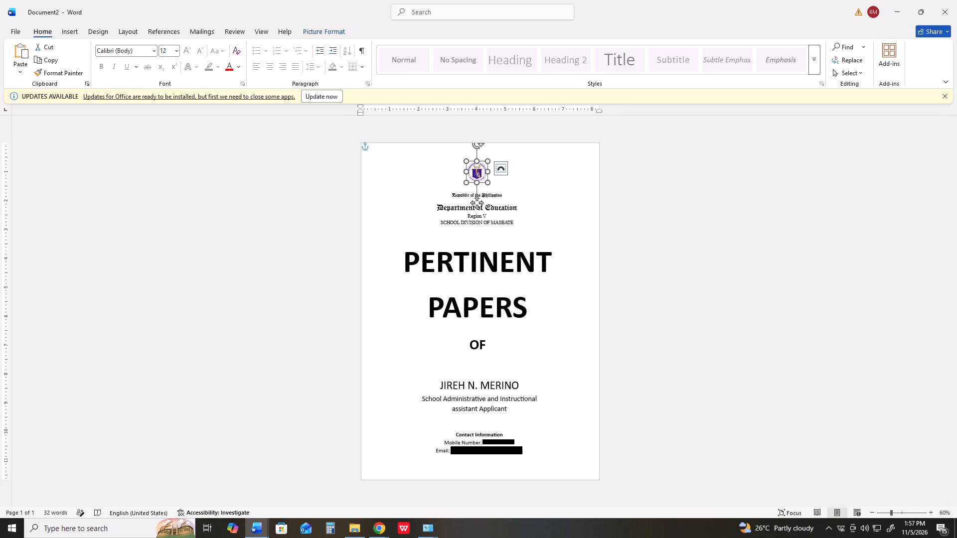
click(538, 270)
click(567, 307)
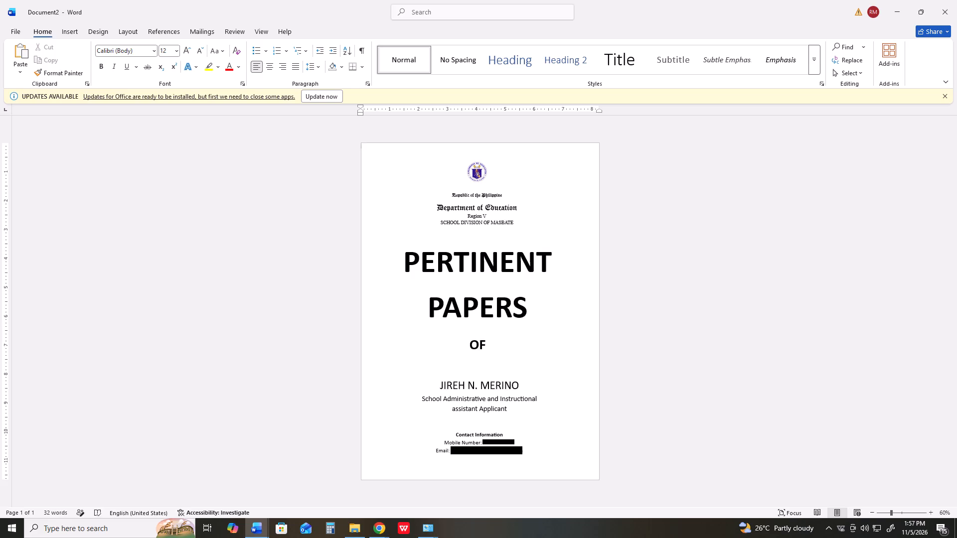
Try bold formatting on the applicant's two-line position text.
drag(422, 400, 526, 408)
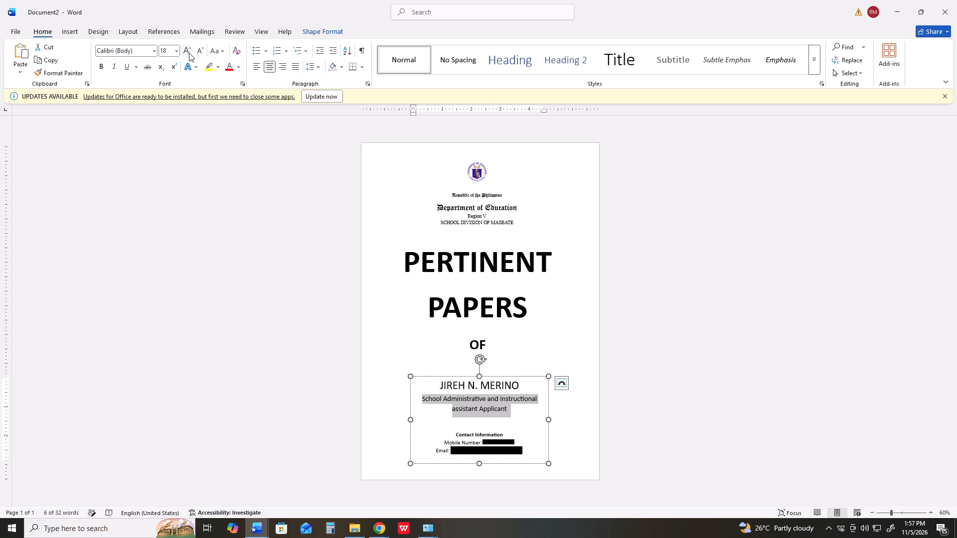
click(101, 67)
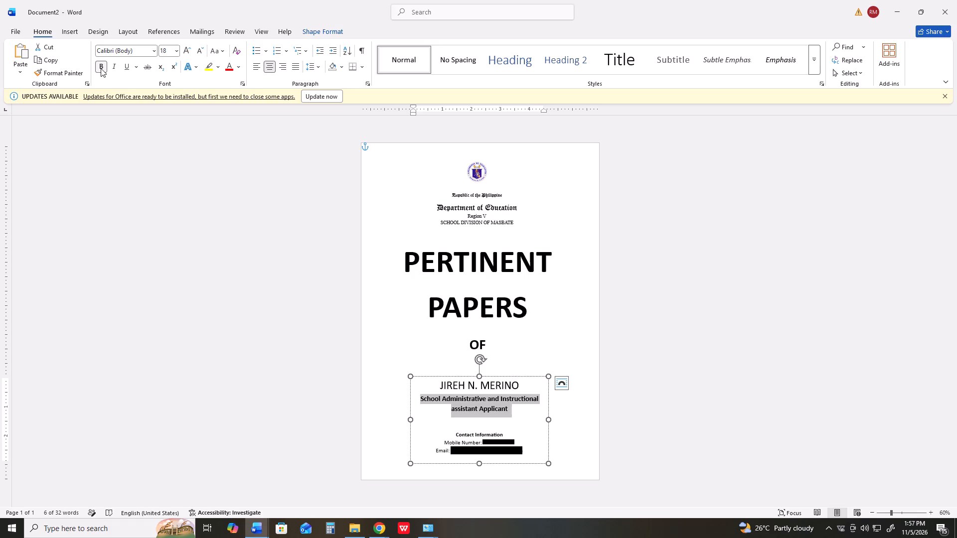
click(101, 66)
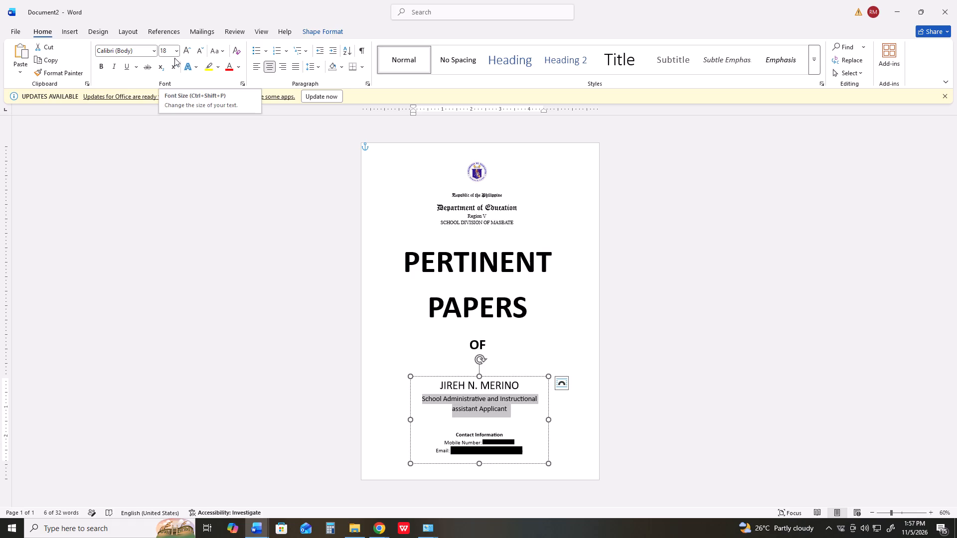
Capitalize "assistant" as "Assistant" in the applicant's position text and deselect the text box.
click(456, 409)
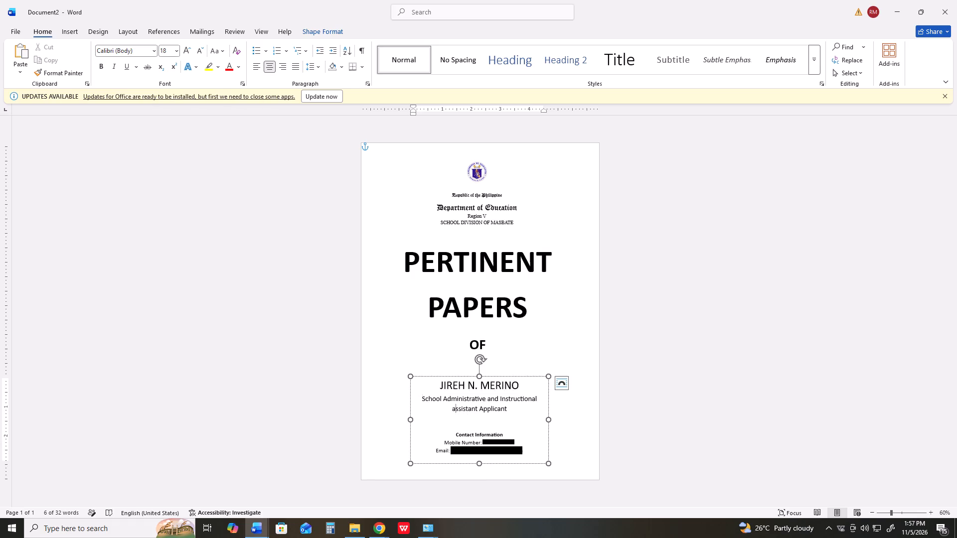
key(BackSpace)
key(shift+a)
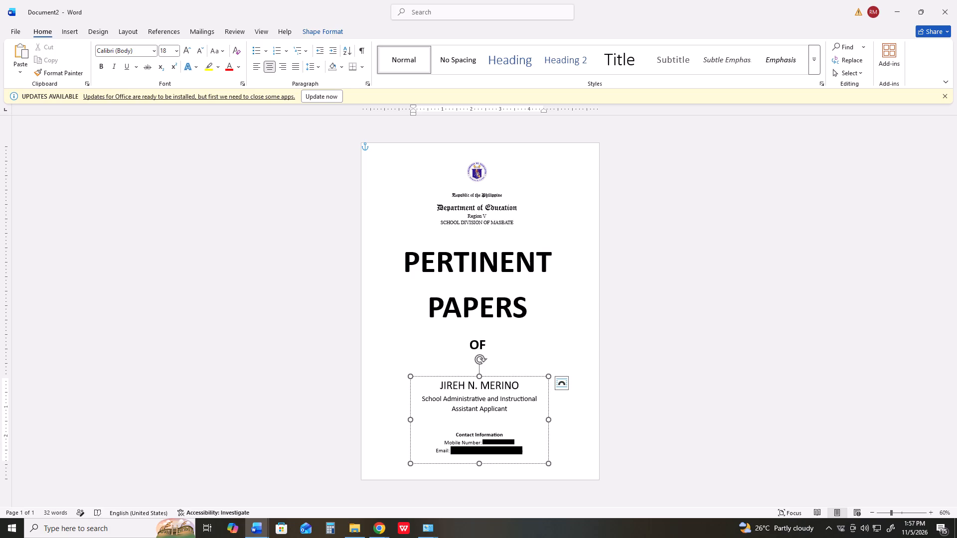
click(550, 325)
click(573, 406)
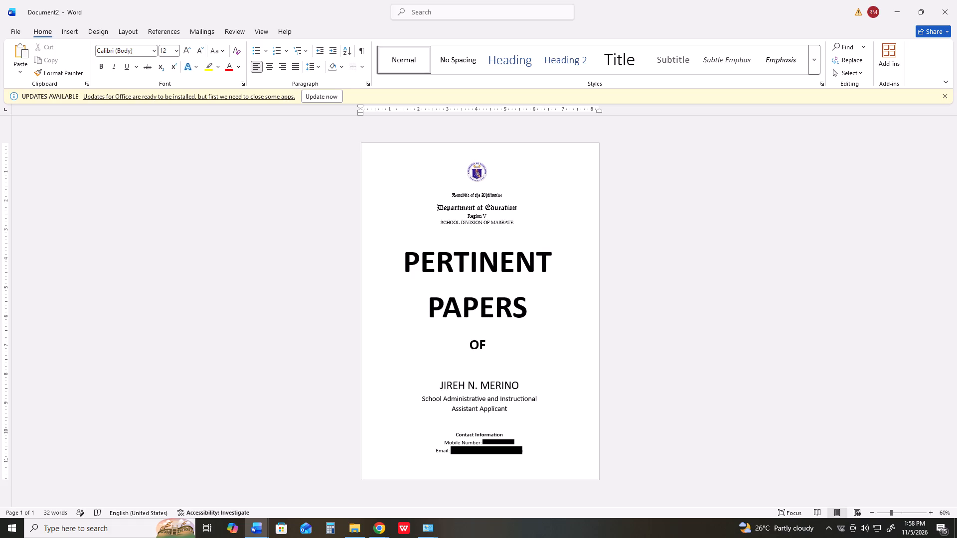
In Chrome's Facebook Messenger, download LETTER OF INTENT USON_014047.docx from the Shop NAC (JZ) chat and return to the Word cover page.
key(alt+Tab)
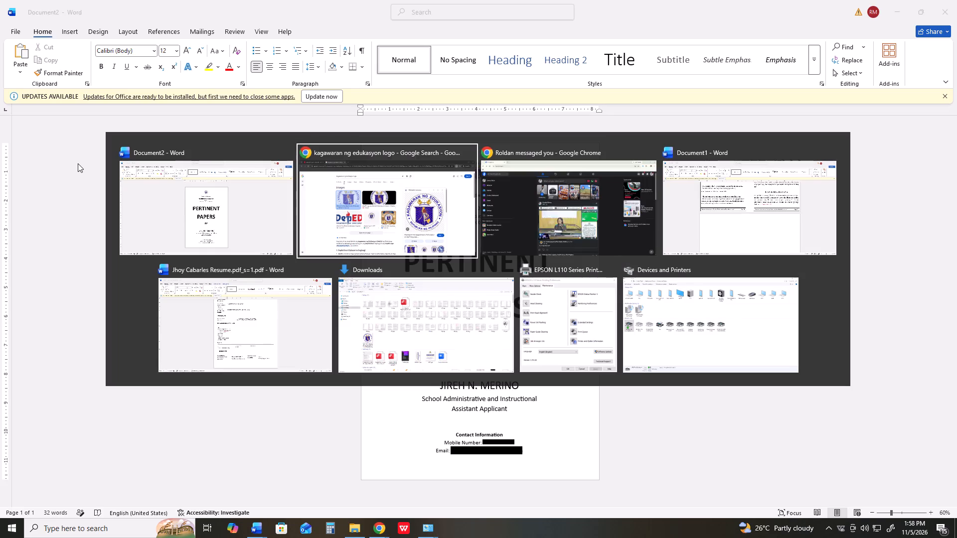
key(alt+Tab)
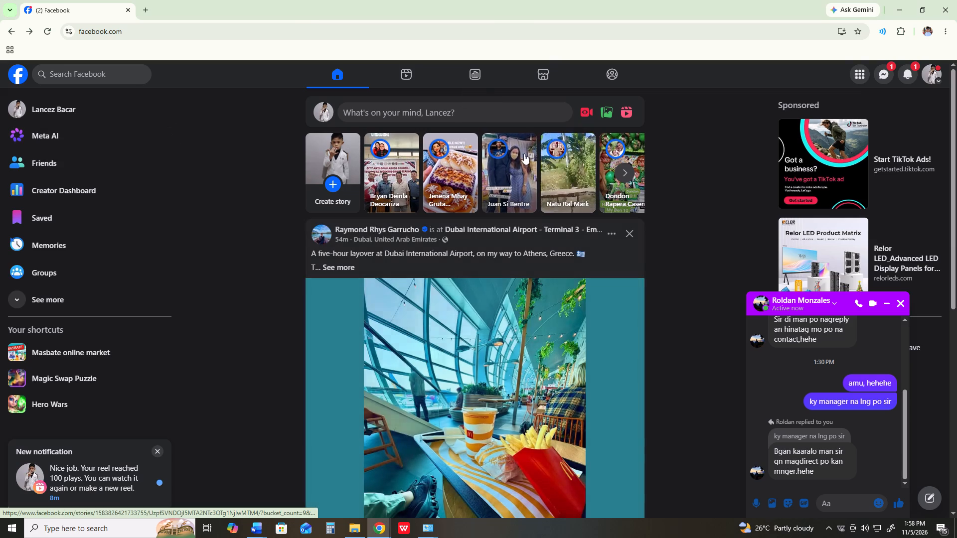
click(886, 77)
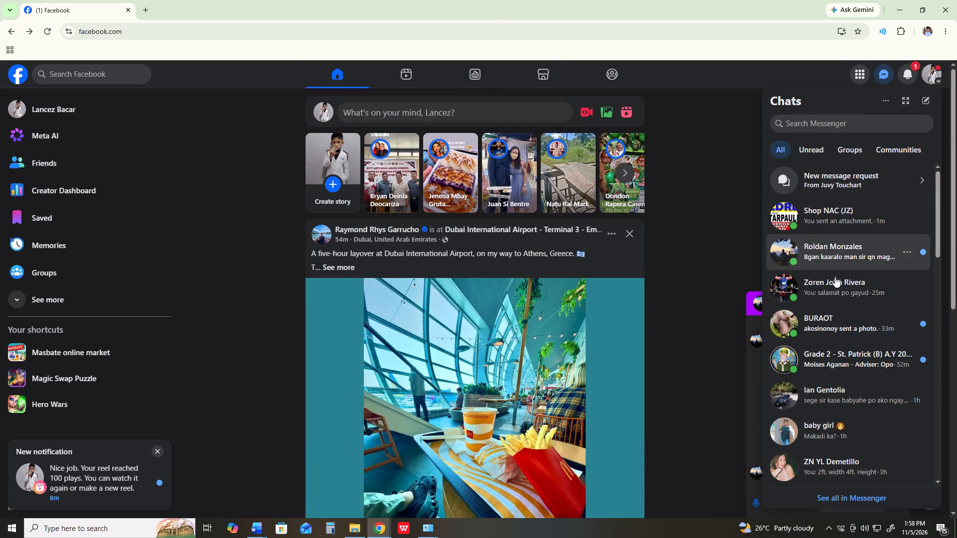
click(831, 212)
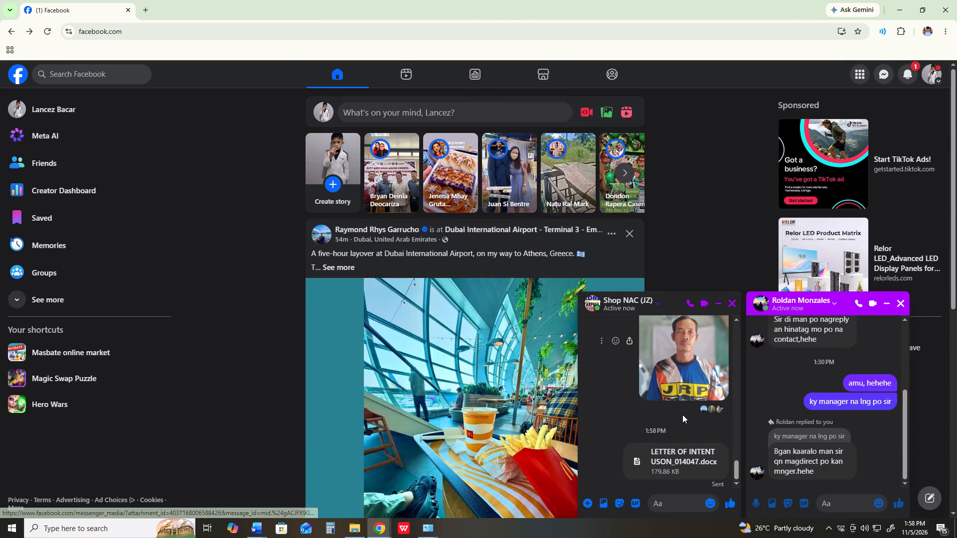
click(664, 463)
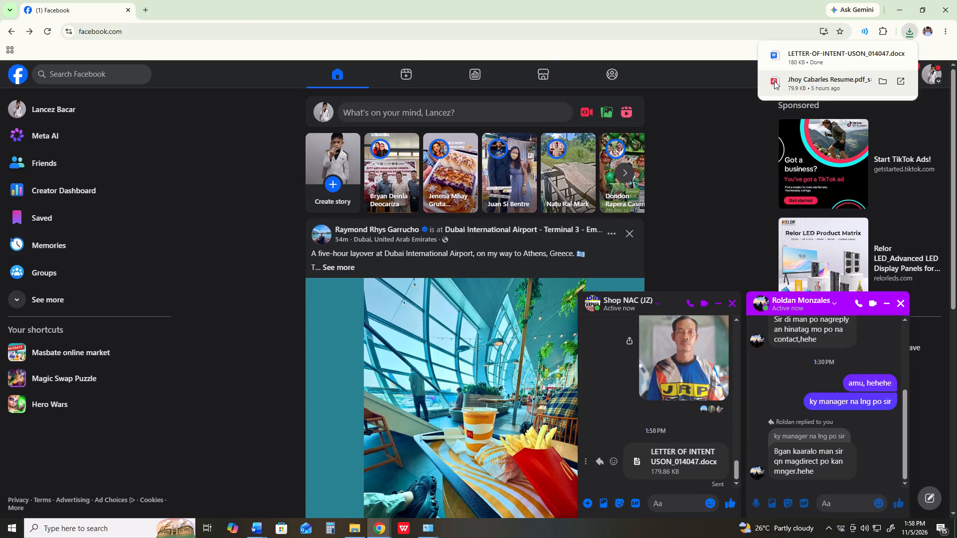
key(alt+Tab)
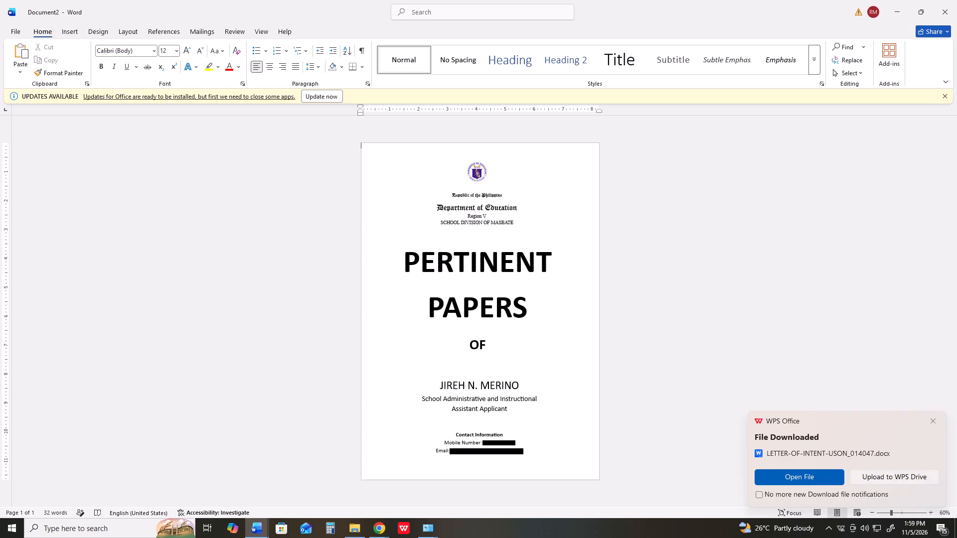
Print the cover page on the EPSON L110 Series at A4, keeping plain paper, Standard quality and Color, despite the small margins.
key(ctrl+p)
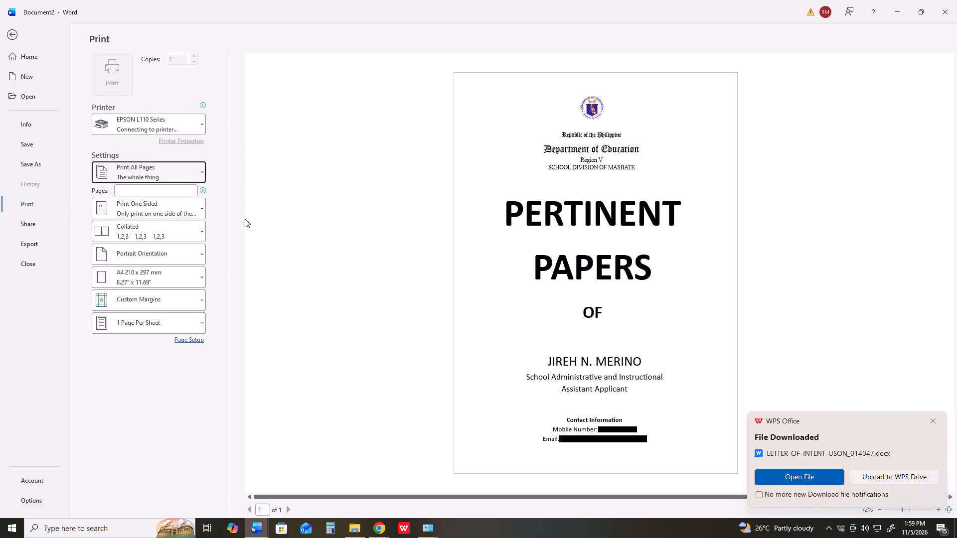
click(193, 141)
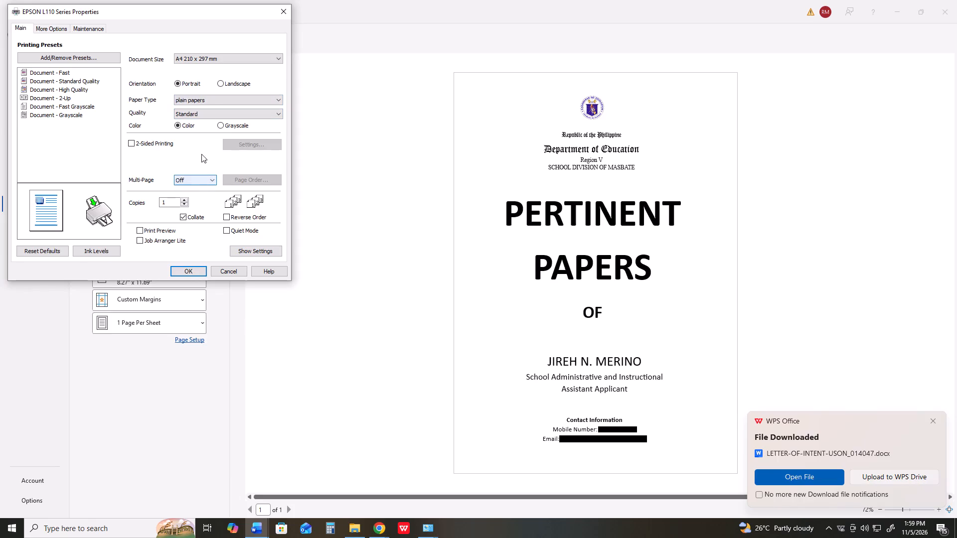
click(190, 273)
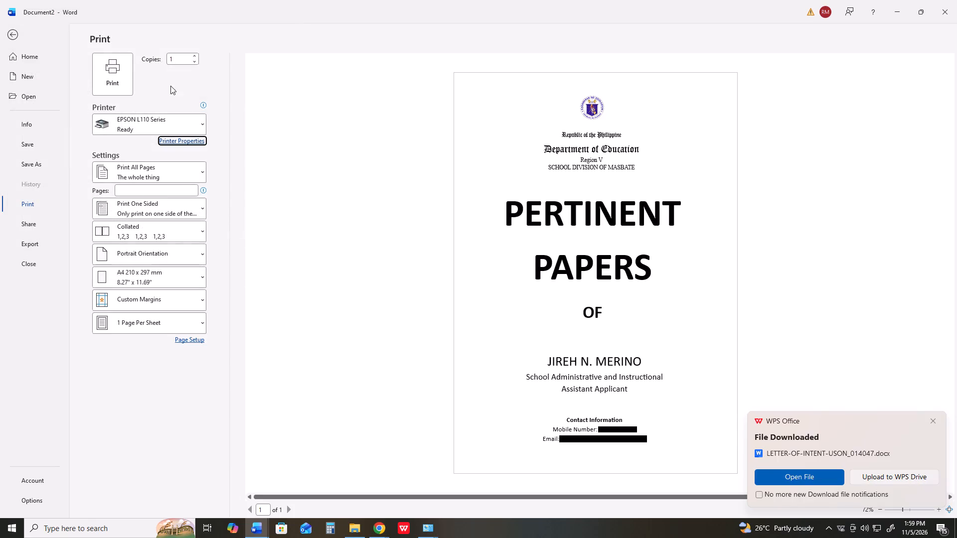
click(118, 74)
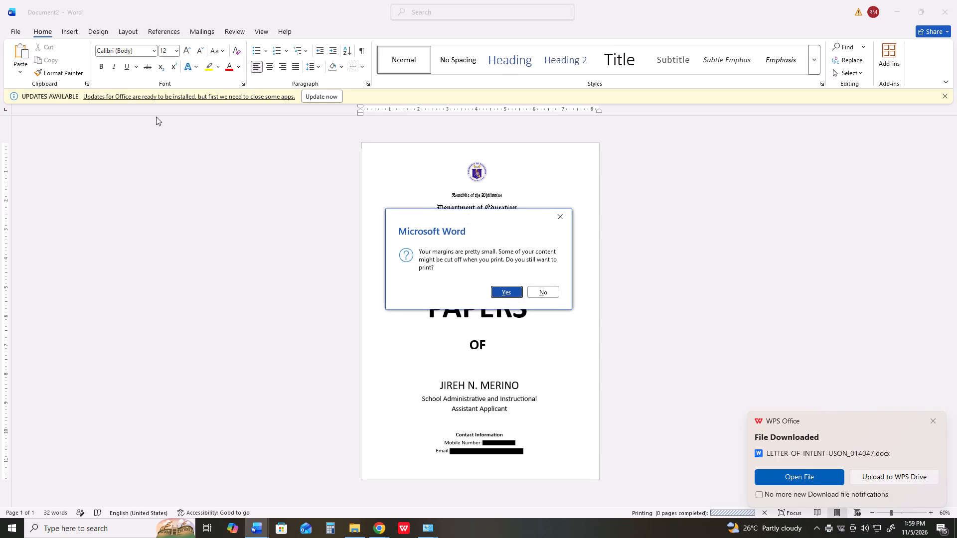
key(Return)
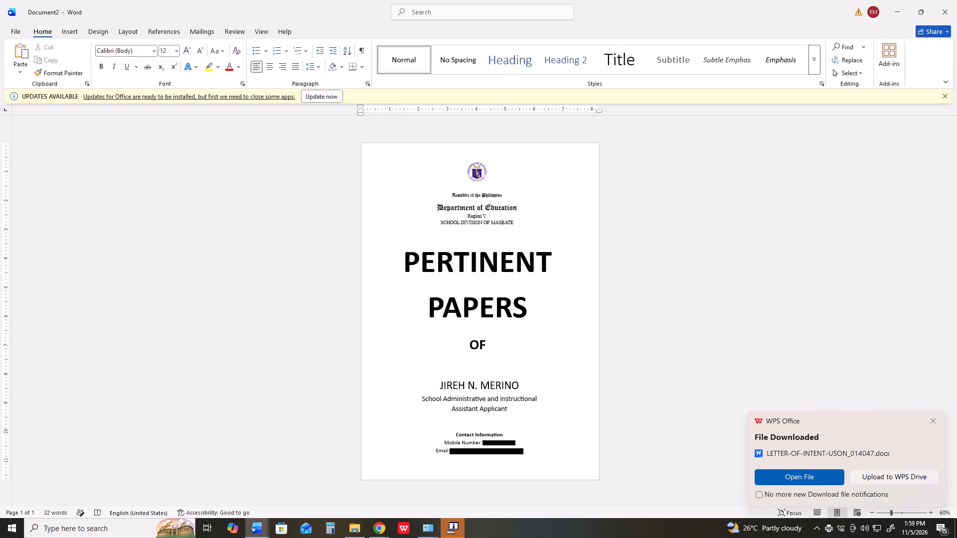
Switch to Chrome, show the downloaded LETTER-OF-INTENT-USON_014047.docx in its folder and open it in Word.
key(alt+Tab)
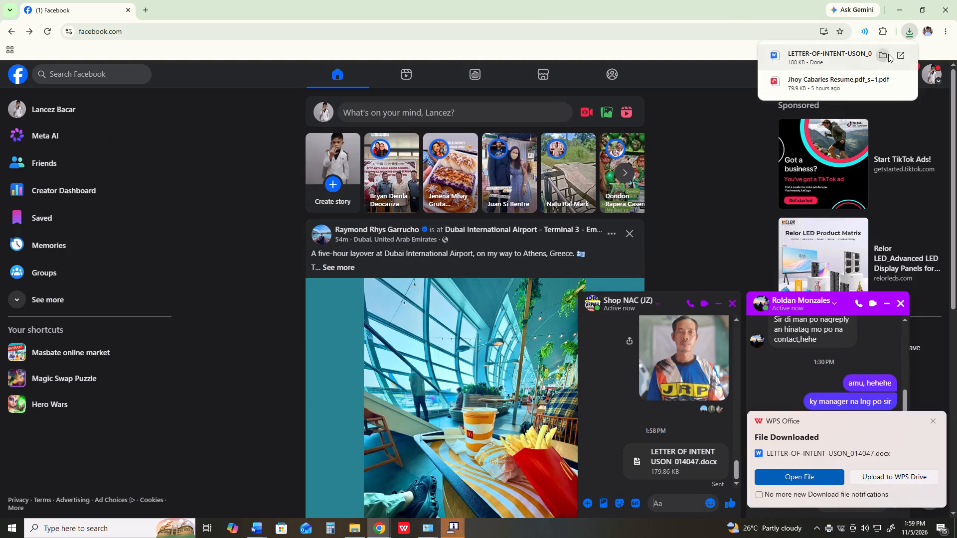
click(888, 54)
right_click(207, 124)
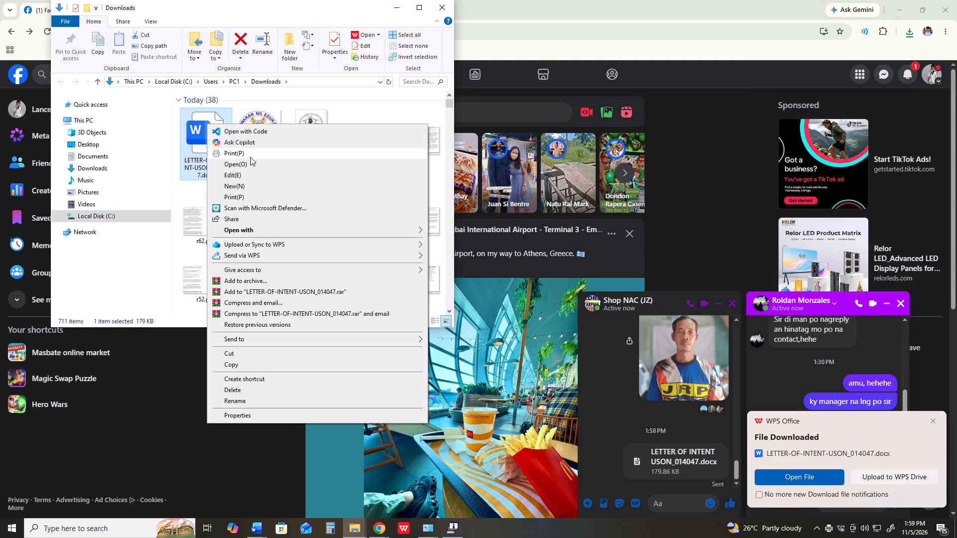
click(441, 225)
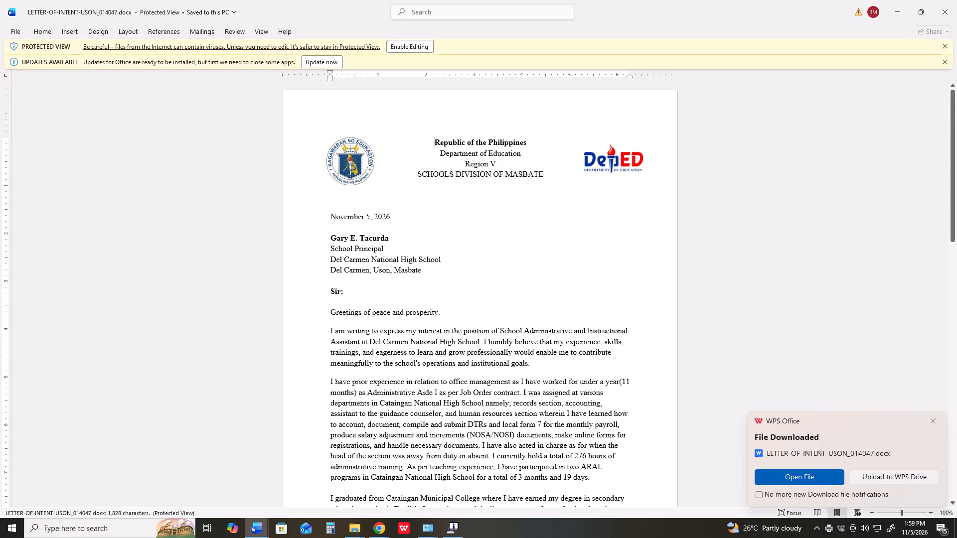
Look over the protected letter of intent, dismiss the WPS download notification and enable editing of the letter.
scroll(425, 202, down, 13)
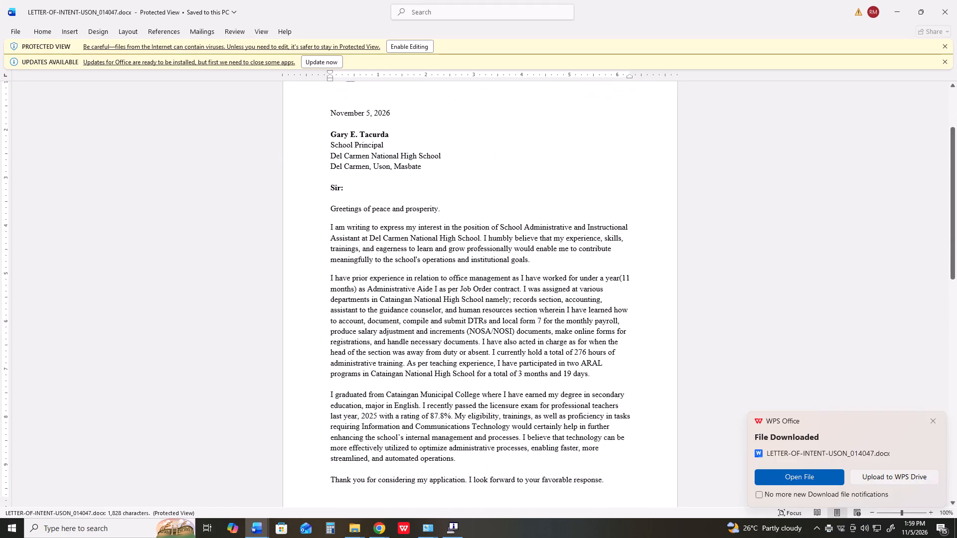
click(933, 421)
scroll(788, 342, down, 4)
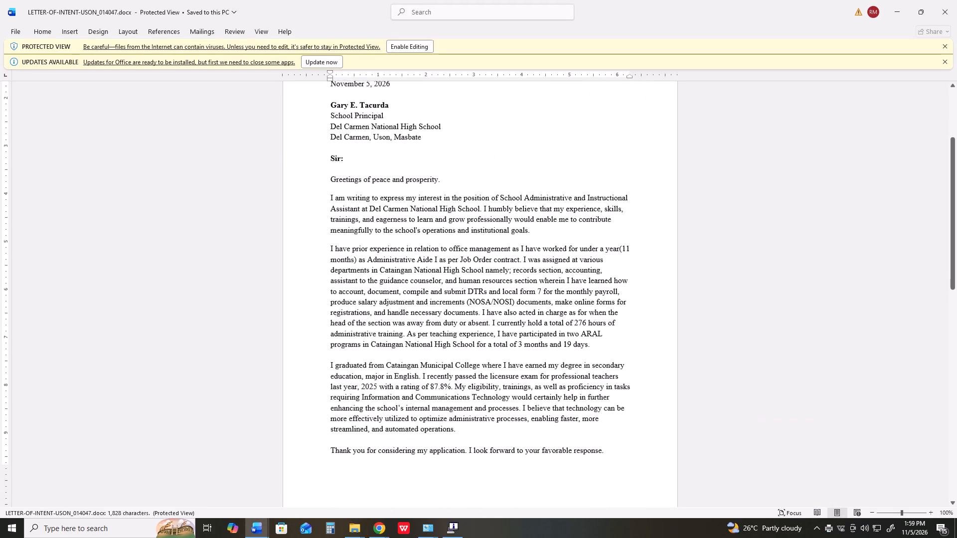
click(415, 43)
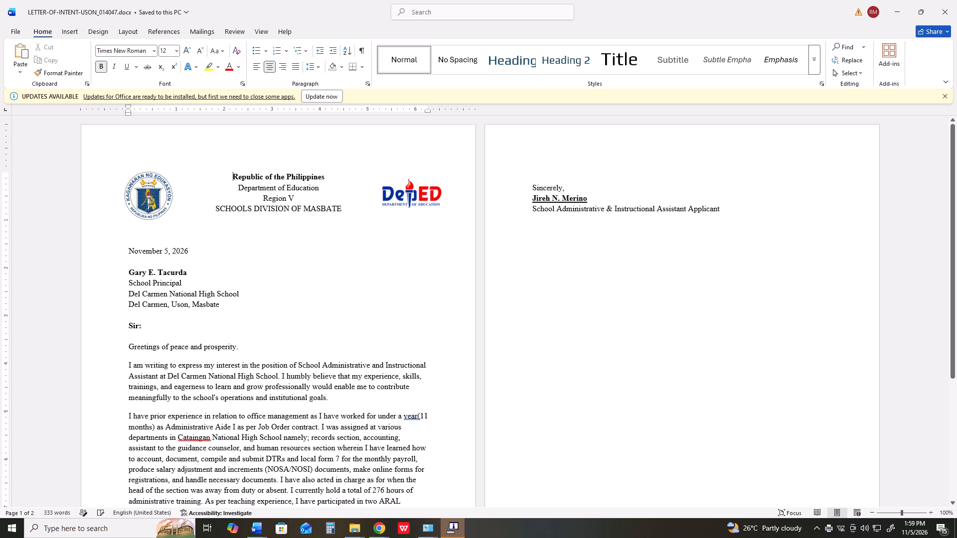
Set the letter's paper to a custom size, 8.30" wide by 13" high, for the whole document.
scroll(435, 162, down, 3)
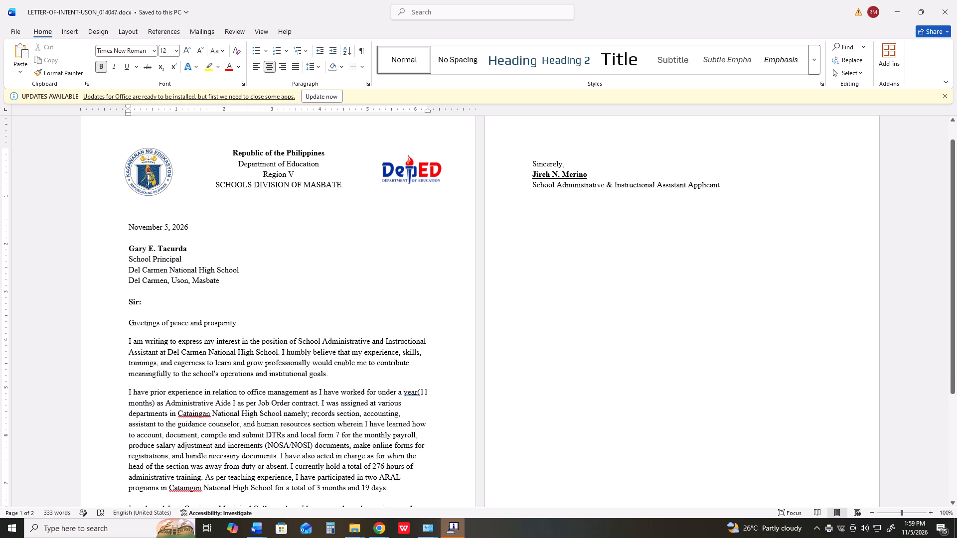
click(128, 36)
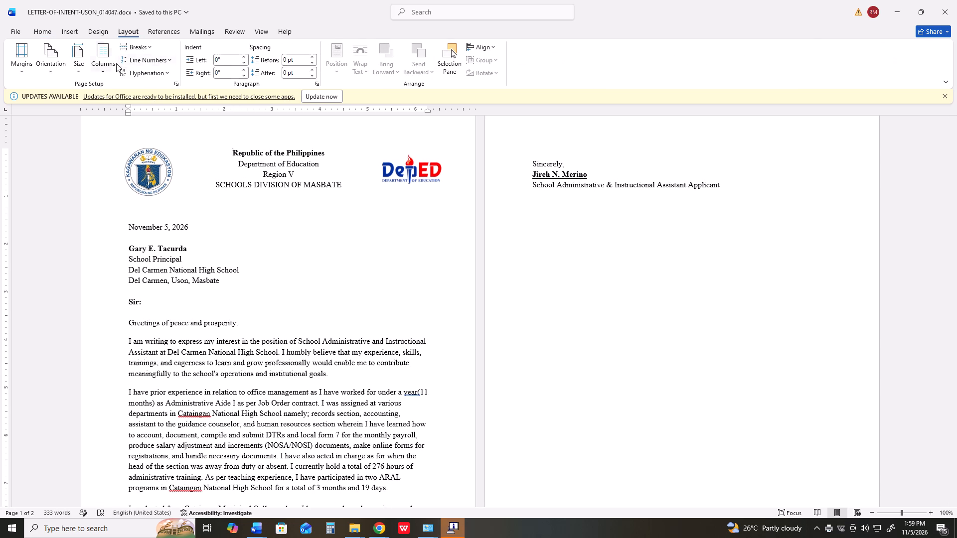
click(86, 64)
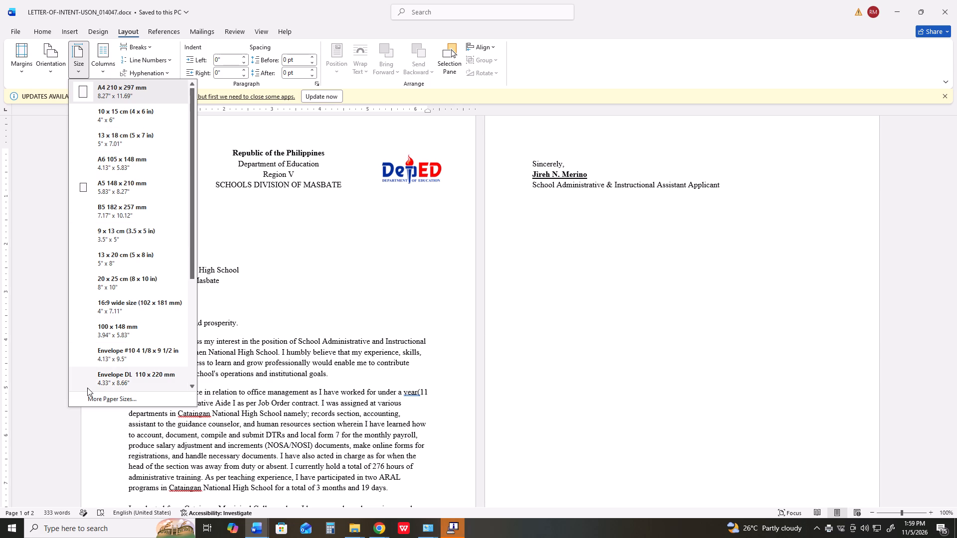
click(101, 398)
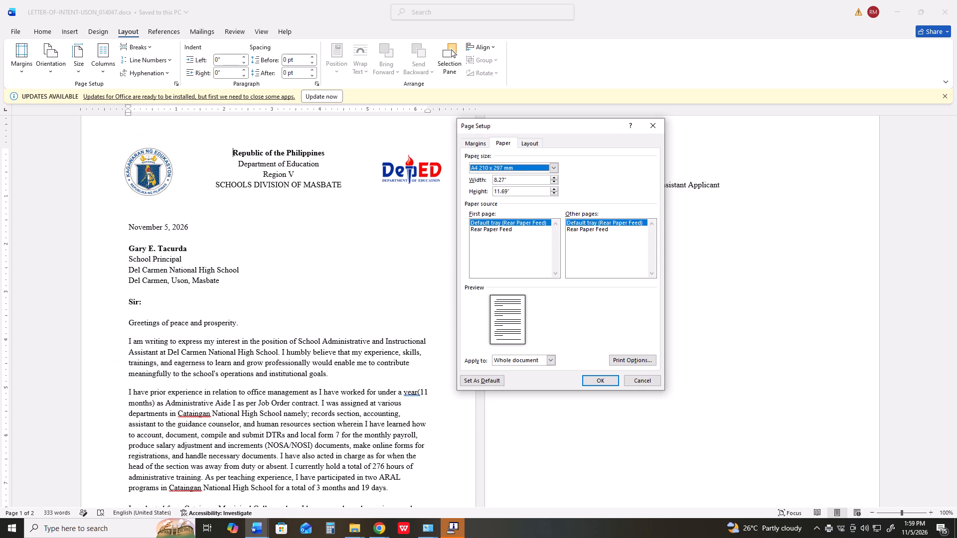
click(503, 180)
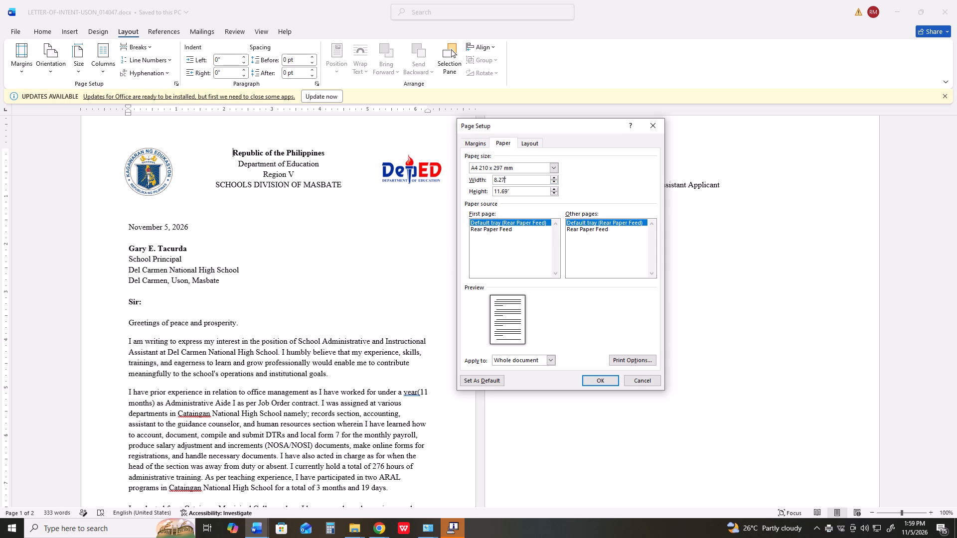
key(BackSpace)
key(BackSpace)
text(30)
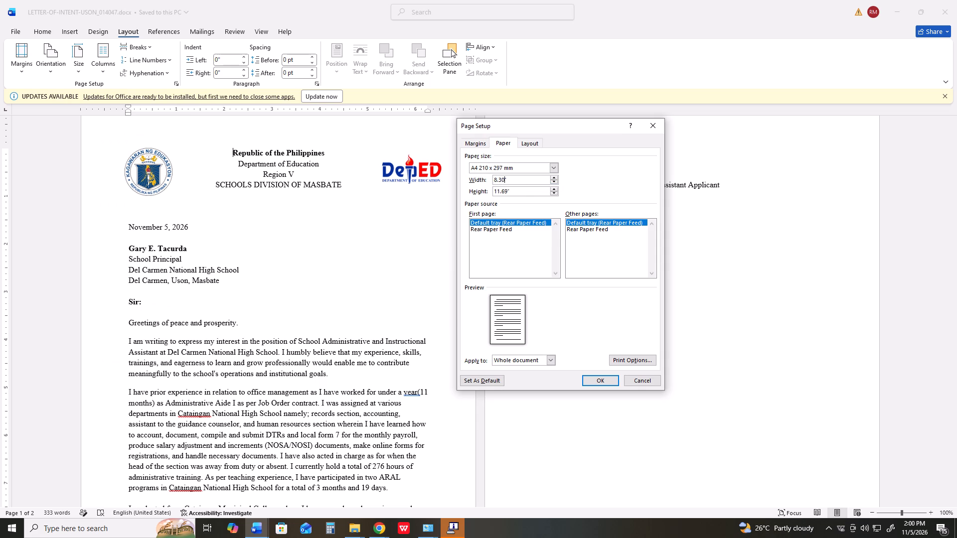
click(506, 193)
key(BackSpace)
key(BackSpace)
key(BackSpace)
key(BackSpace)
key(3)
key(Return)
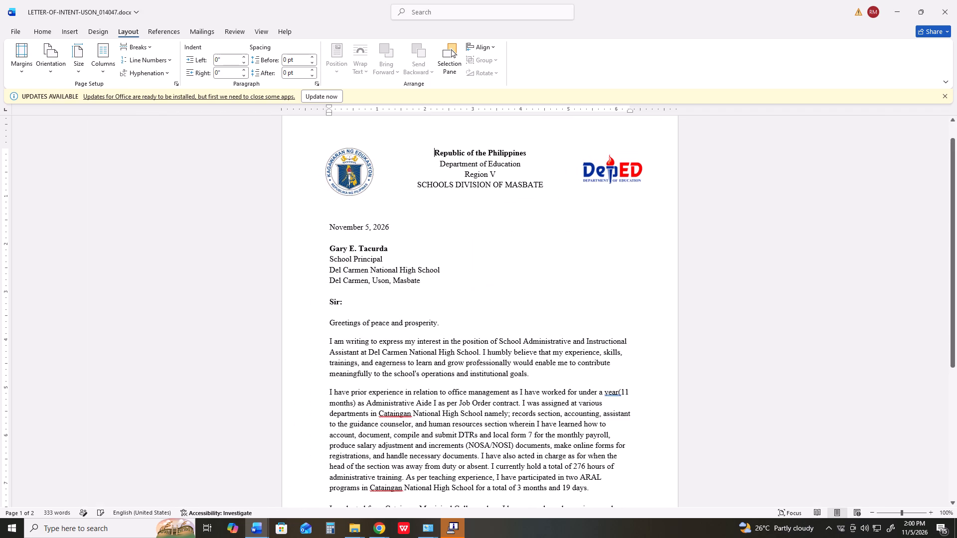
Check the resized letter down to the signature block and print it on the EPSON L110 Series.
scroll(614, 248, down, 20)
scroll(614, 248, down, 5)
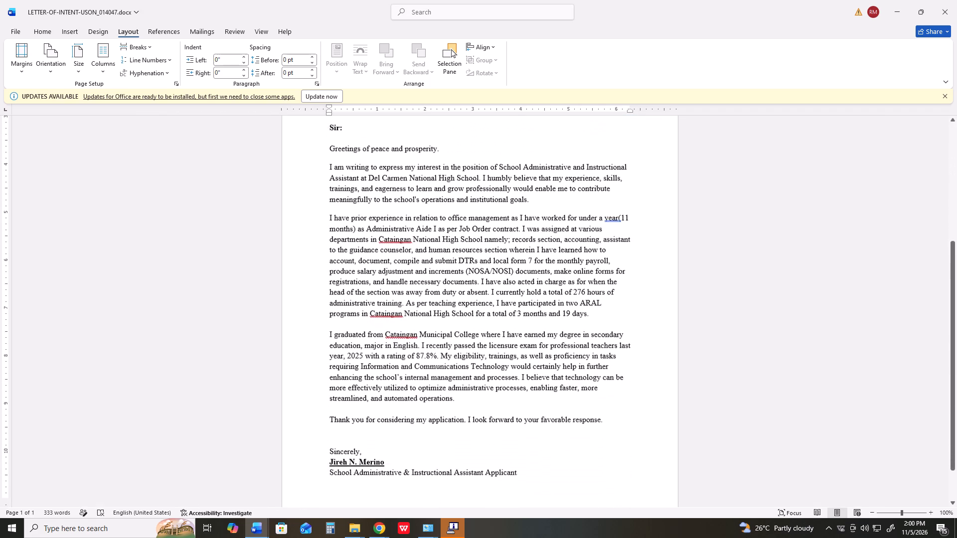
scroll(614, 248, down, 7)
scroll(614, 248, up, 7)
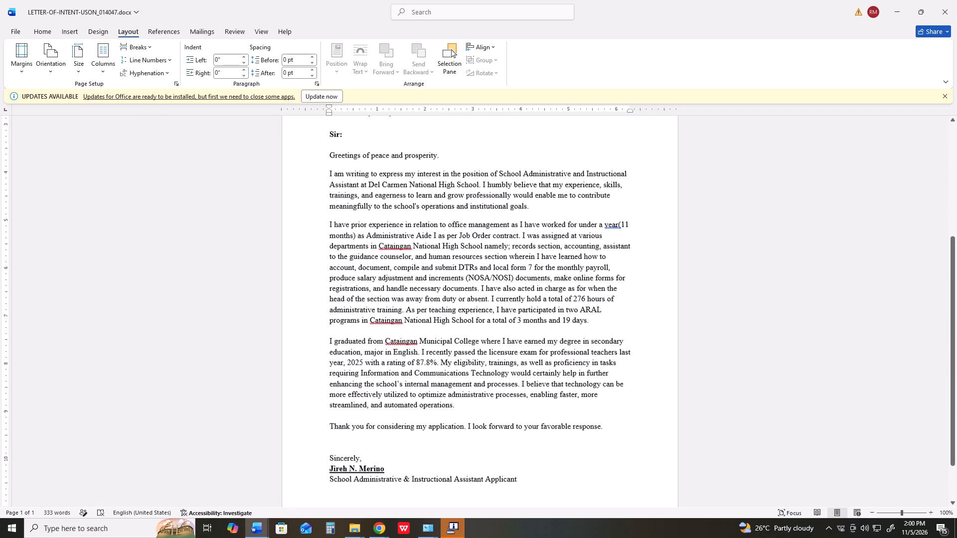
scroll(614, 248, up, 1)
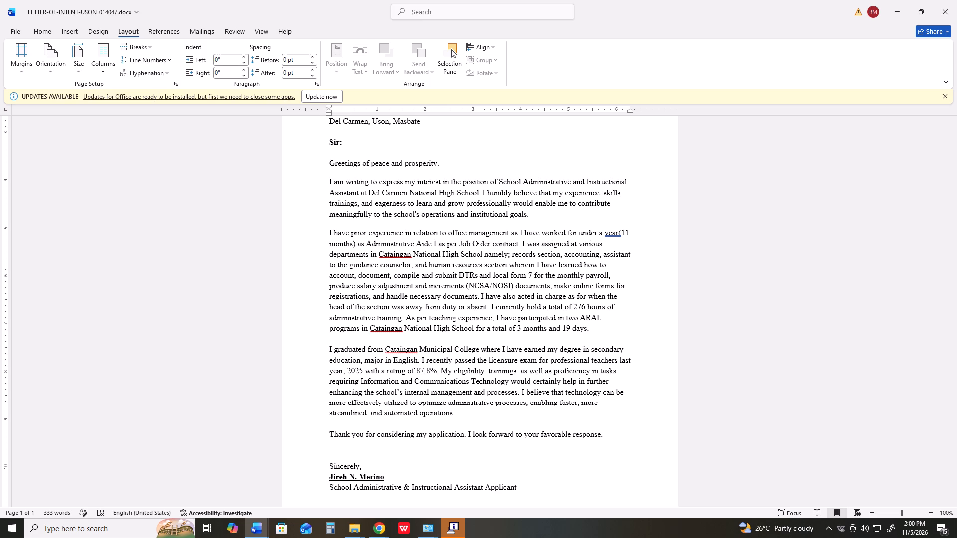
key(ctrl+p)
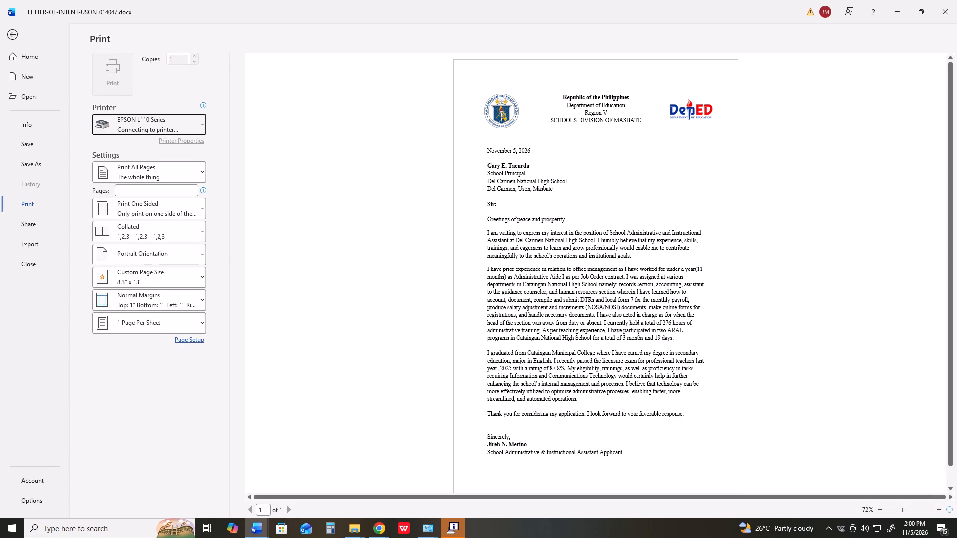
click(107, 84)
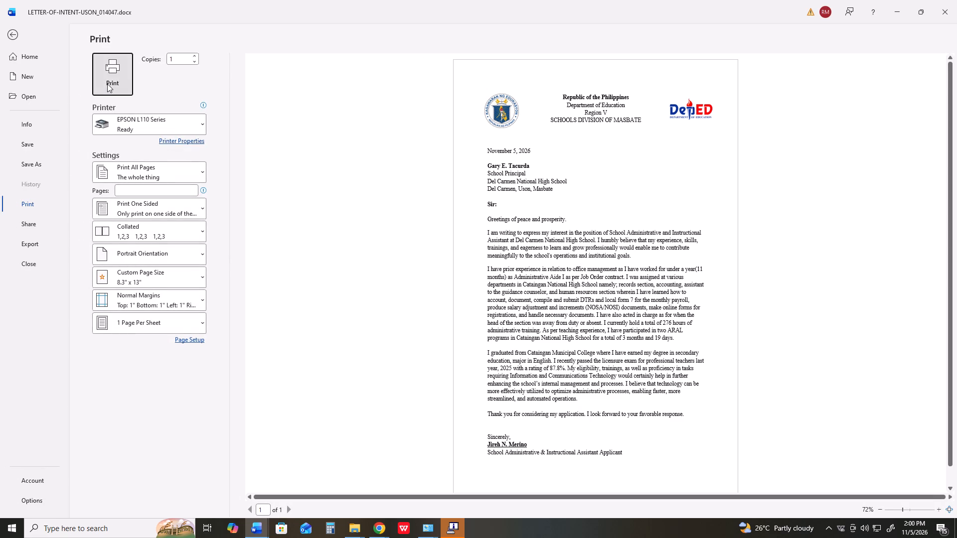